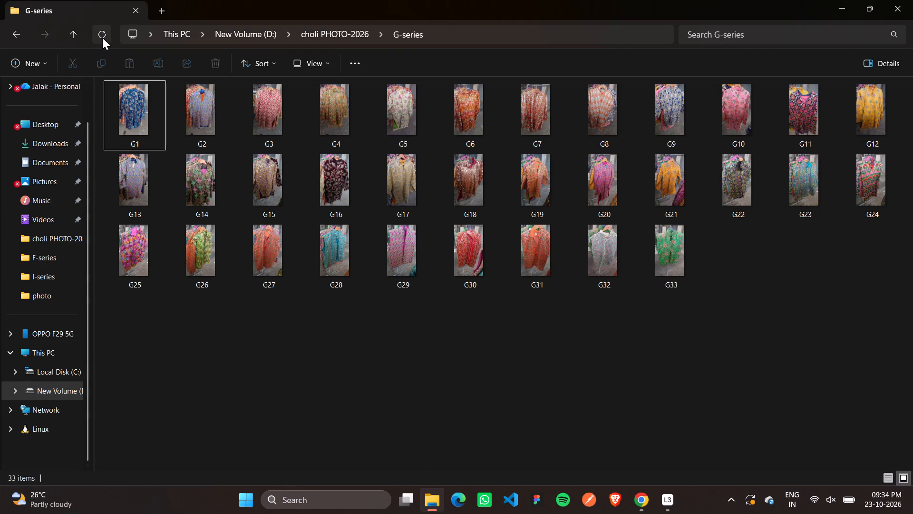
pyautogui.doubleClick(102, 38)
pyautogui.press('shift+super+s')
pyautogui.moveTo(90, 76); pyautogui.dragTo(911, 440)
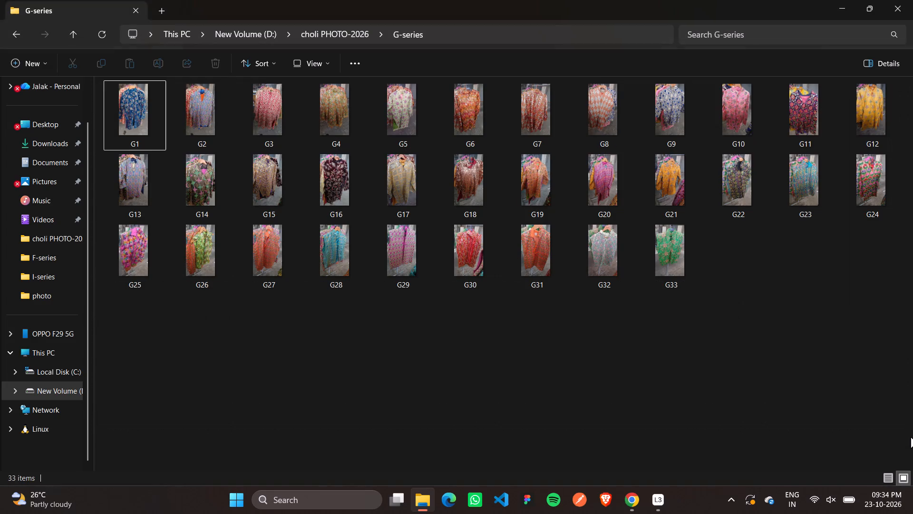
pyautogui.click(838, 6)
pyautogui.click(174, 12)
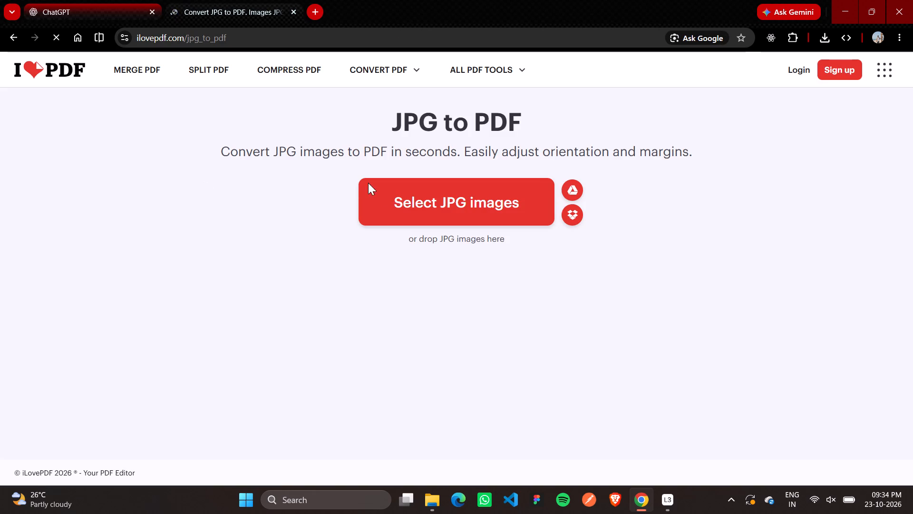
pyautogui.click(425, 200)
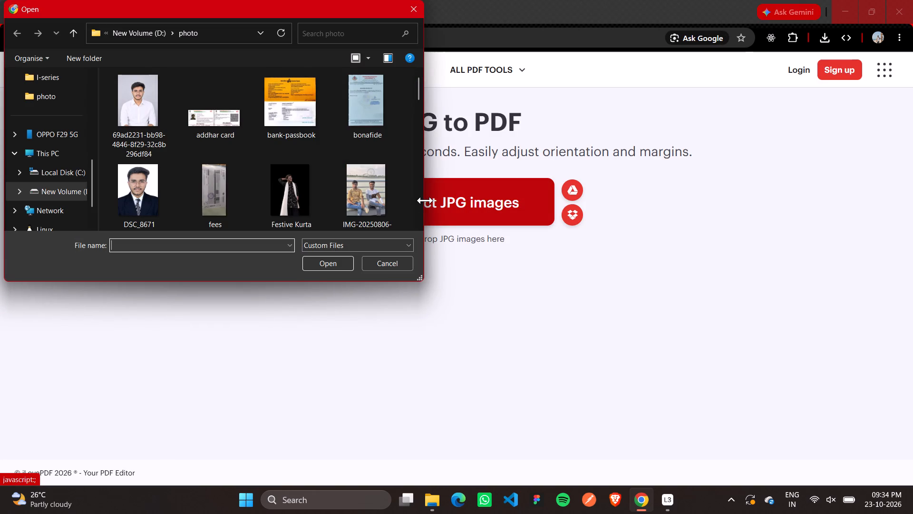
pyautogui.click(412, 6)
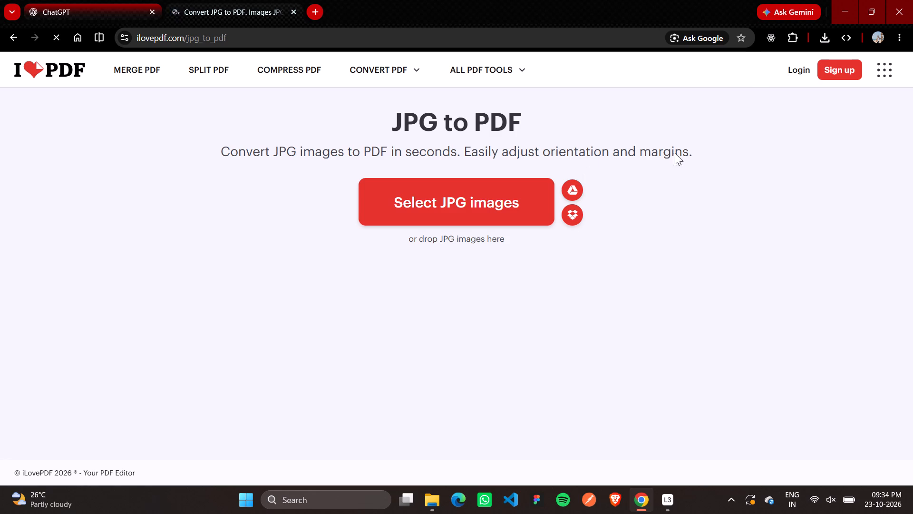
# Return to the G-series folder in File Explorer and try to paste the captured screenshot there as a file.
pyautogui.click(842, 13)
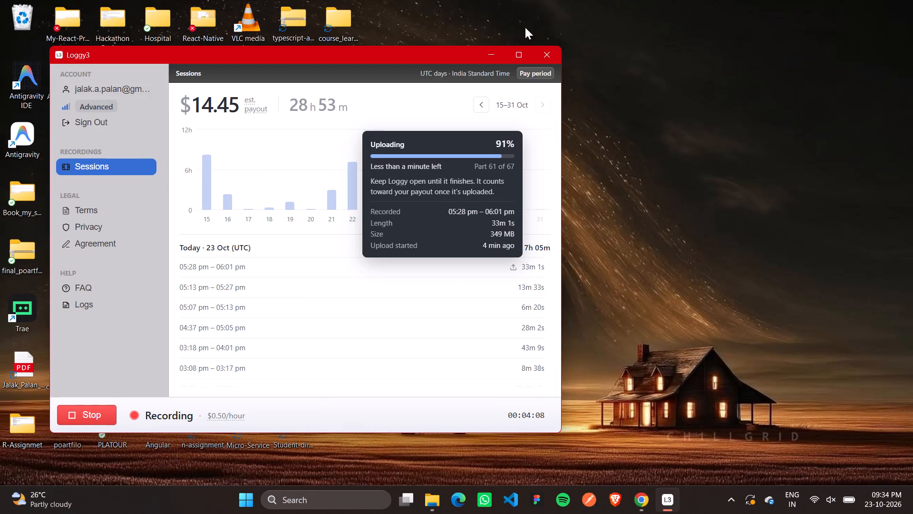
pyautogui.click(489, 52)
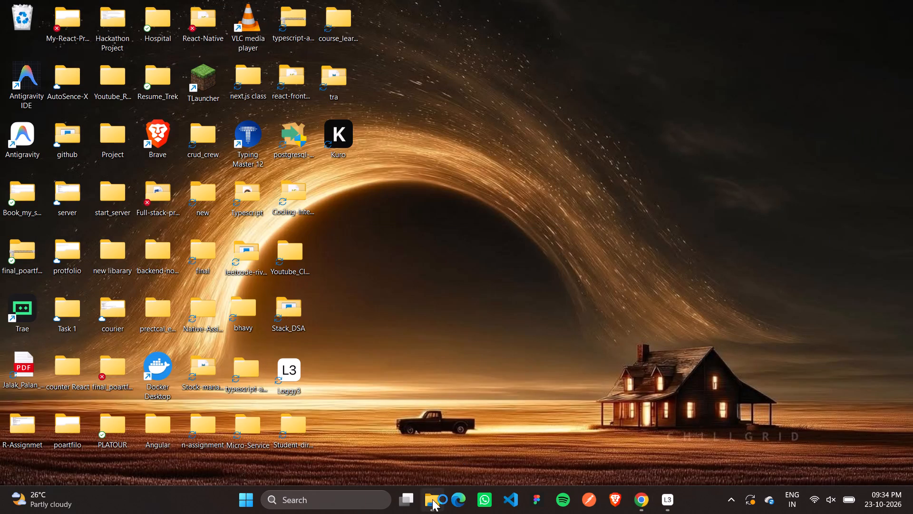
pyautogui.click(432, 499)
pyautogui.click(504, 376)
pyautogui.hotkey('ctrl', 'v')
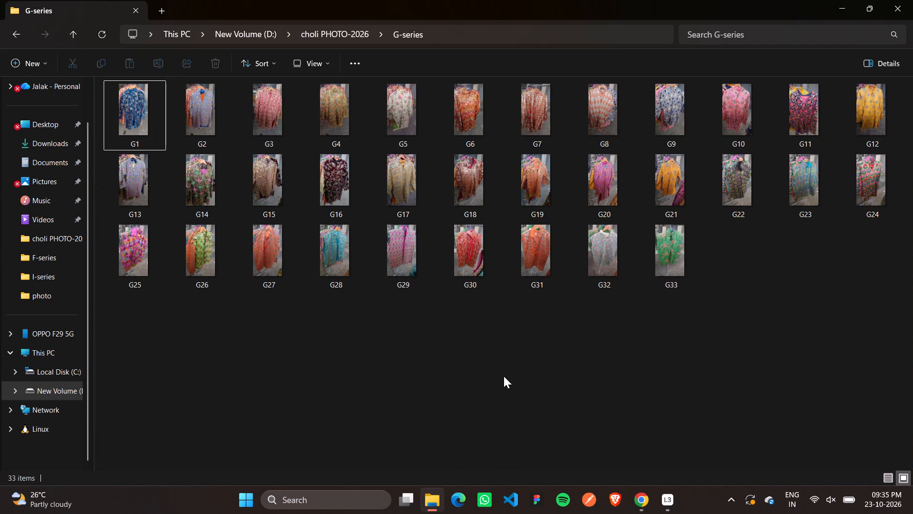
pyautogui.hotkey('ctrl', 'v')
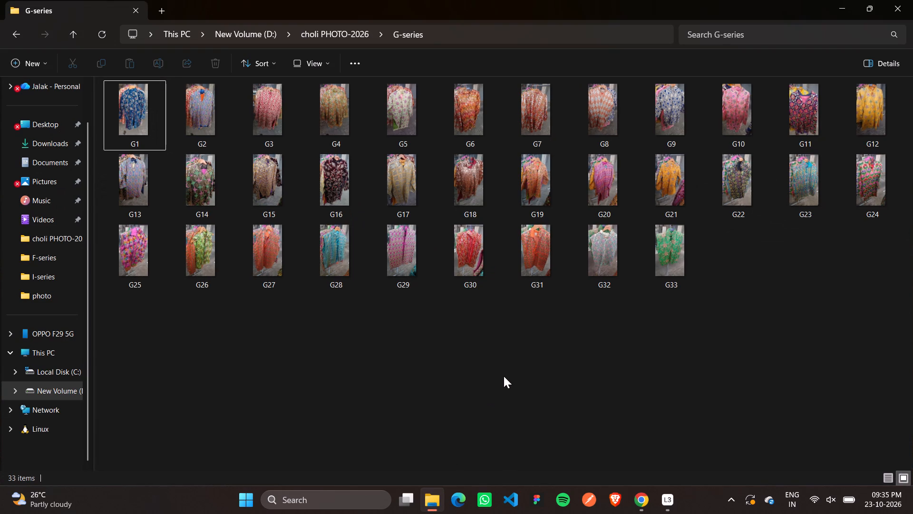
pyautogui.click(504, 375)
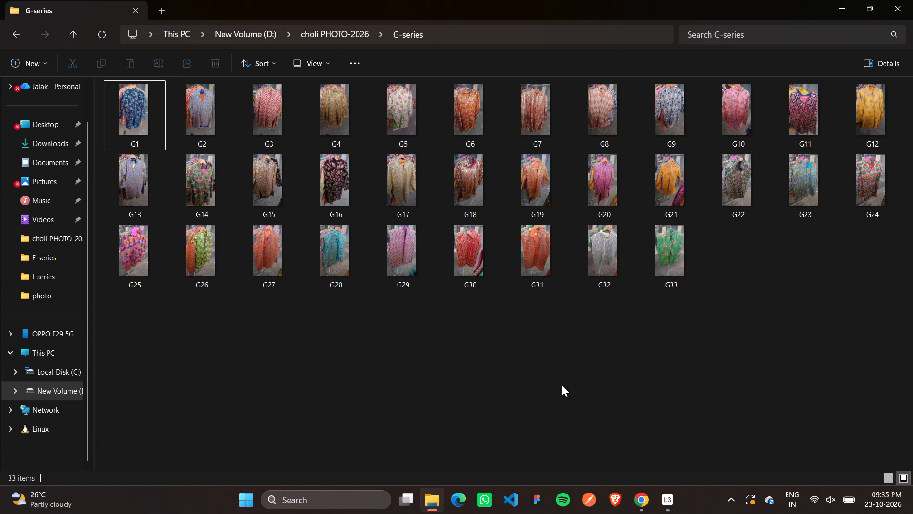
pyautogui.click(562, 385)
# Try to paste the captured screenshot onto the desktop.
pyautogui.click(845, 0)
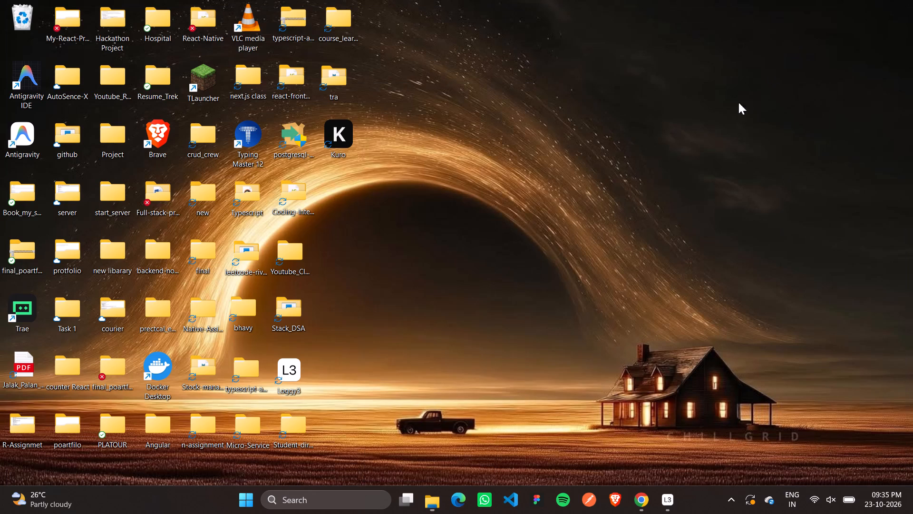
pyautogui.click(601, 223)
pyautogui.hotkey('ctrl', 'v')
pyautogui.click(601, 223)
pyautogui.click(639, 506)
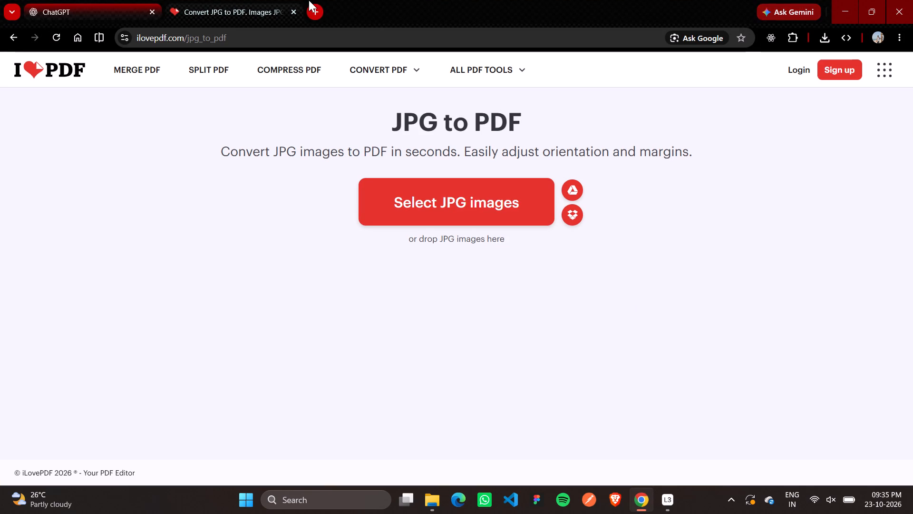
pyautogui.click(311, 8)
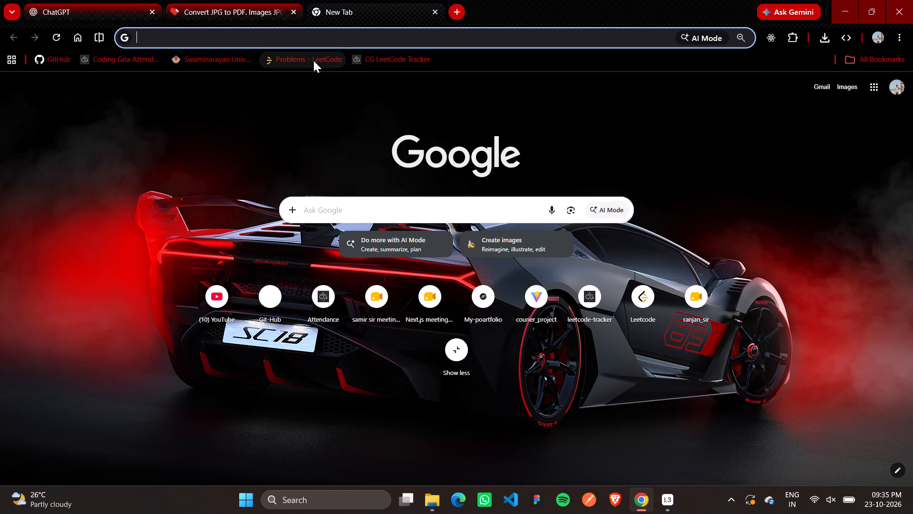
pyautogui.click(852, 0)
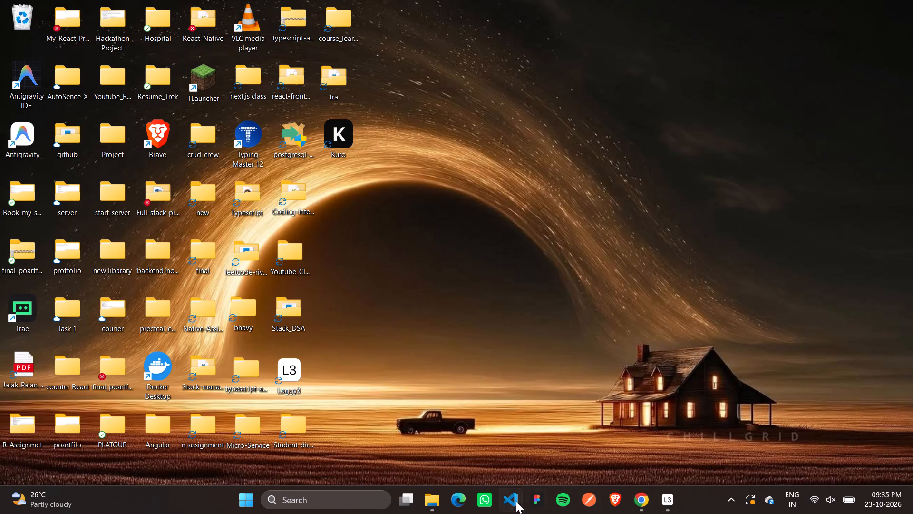
# Reopen the G-series folder in File Explorer and start a new screen capture of its image thumbnails.
pyautogui.click(423, 501)
pyautogui.click(462, 430)
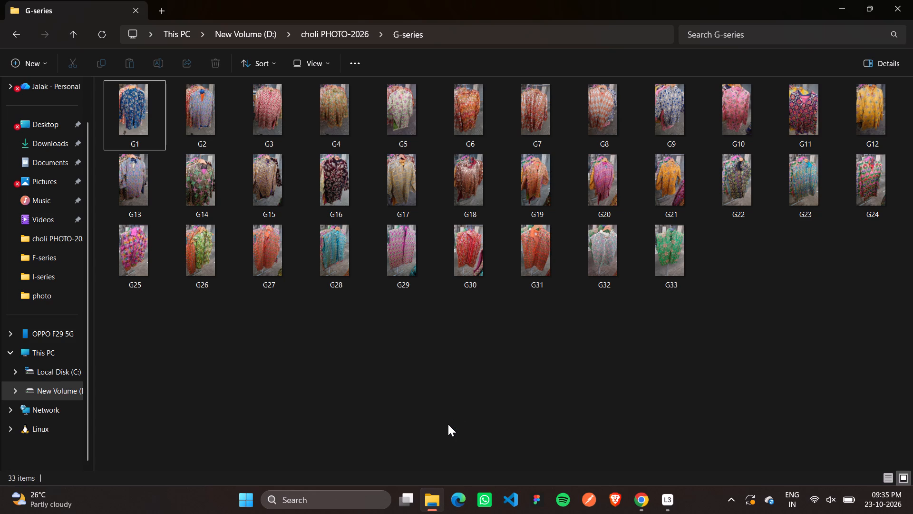
pyautogui.press('Print')
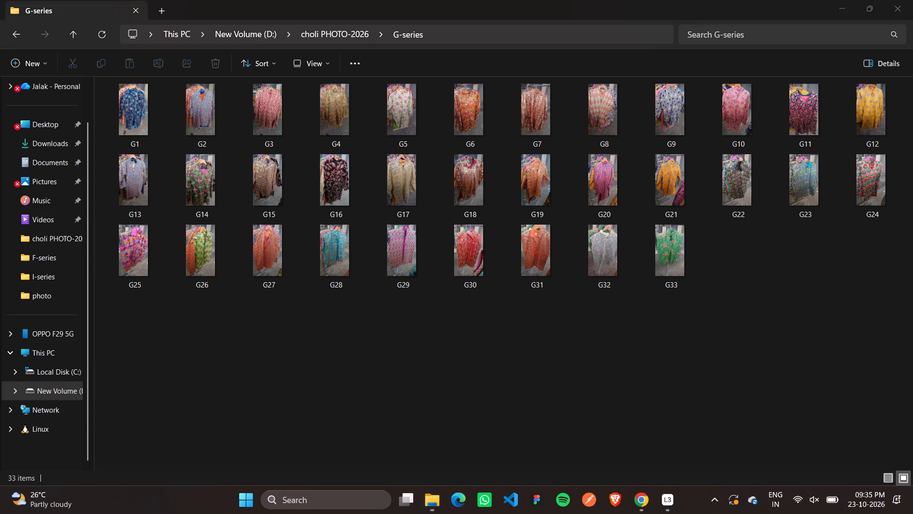
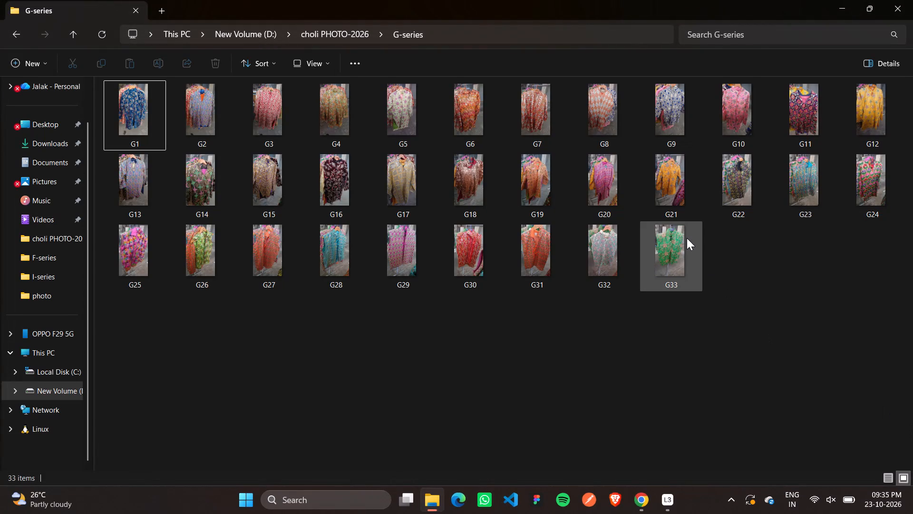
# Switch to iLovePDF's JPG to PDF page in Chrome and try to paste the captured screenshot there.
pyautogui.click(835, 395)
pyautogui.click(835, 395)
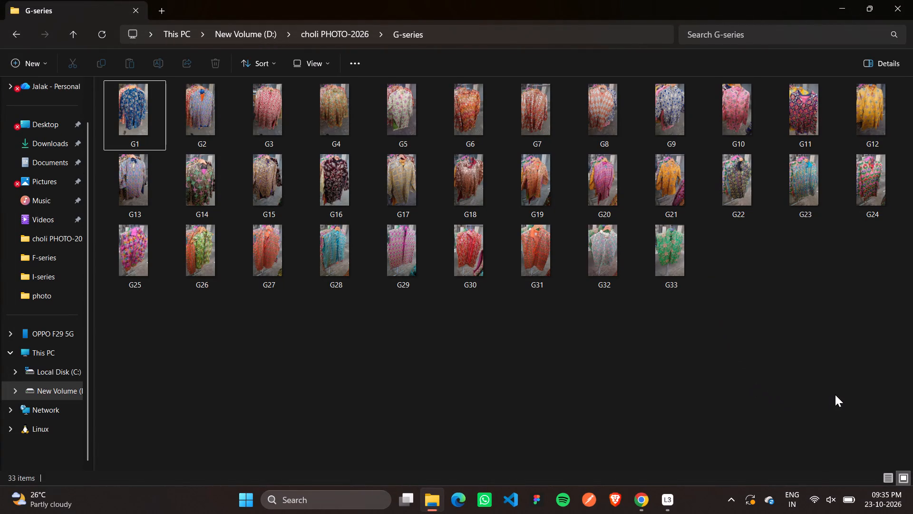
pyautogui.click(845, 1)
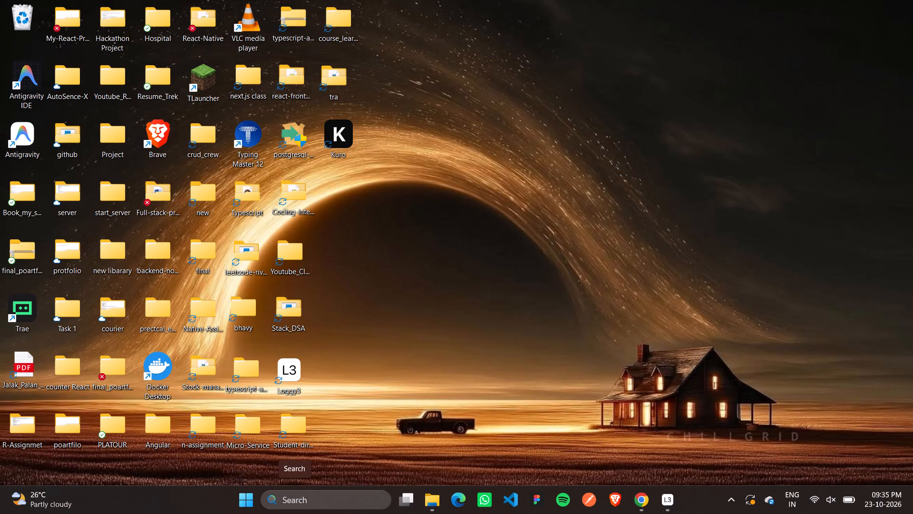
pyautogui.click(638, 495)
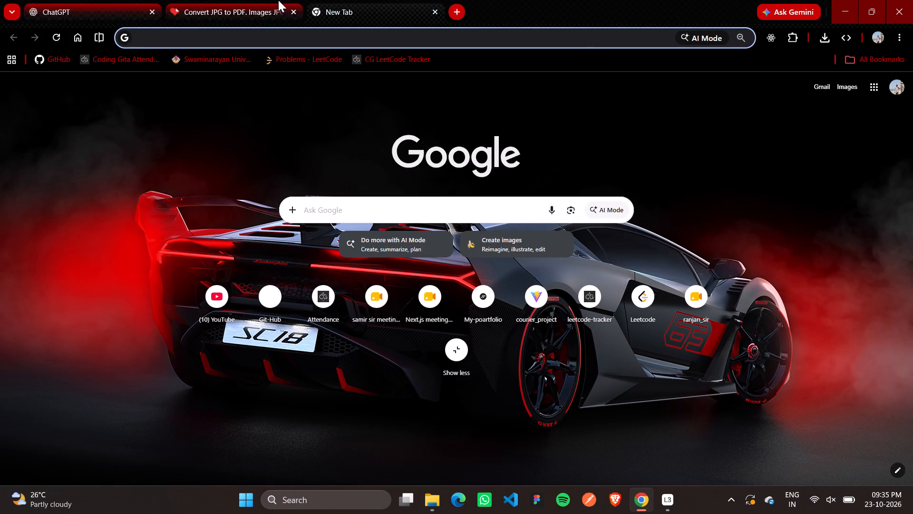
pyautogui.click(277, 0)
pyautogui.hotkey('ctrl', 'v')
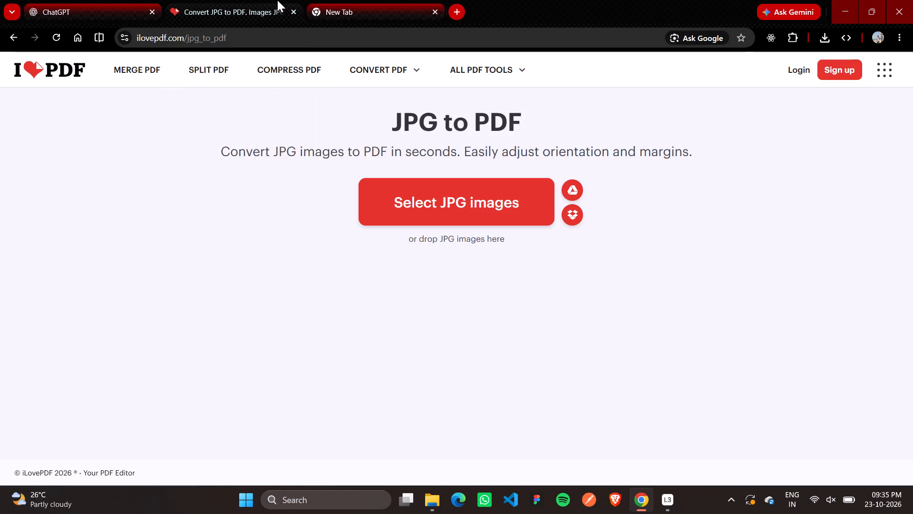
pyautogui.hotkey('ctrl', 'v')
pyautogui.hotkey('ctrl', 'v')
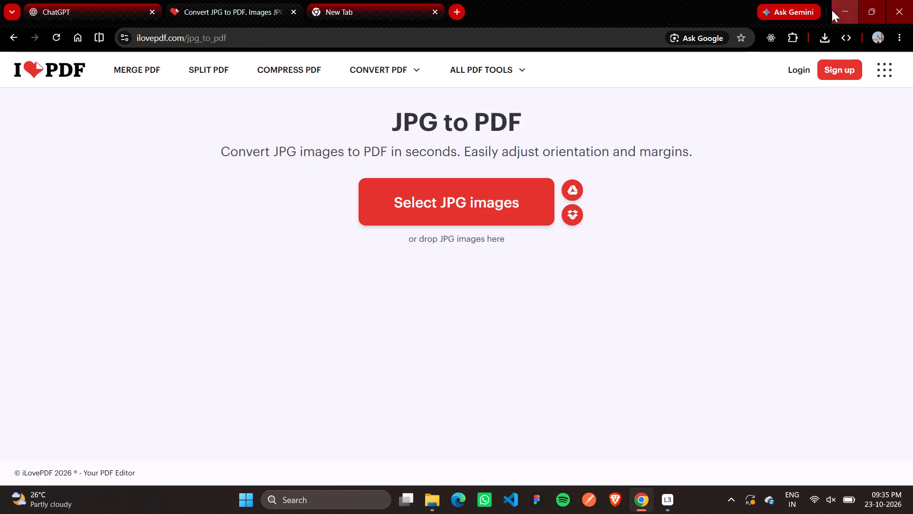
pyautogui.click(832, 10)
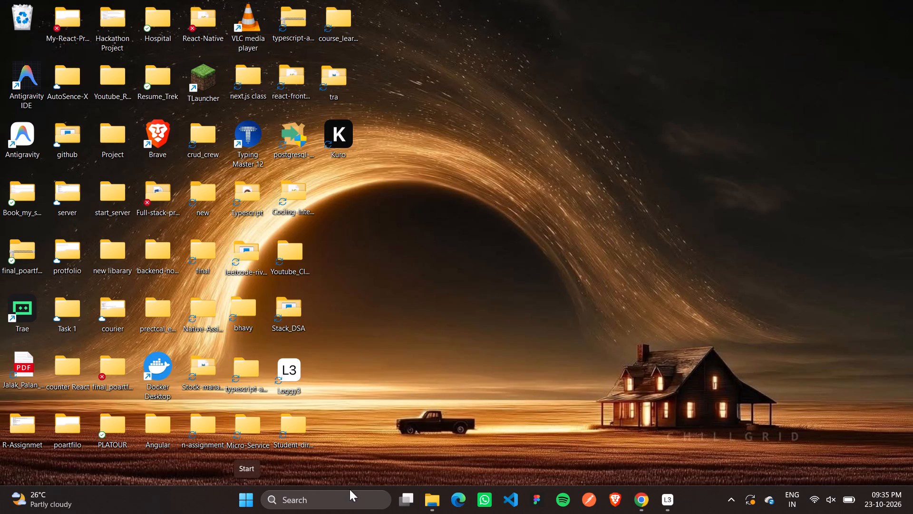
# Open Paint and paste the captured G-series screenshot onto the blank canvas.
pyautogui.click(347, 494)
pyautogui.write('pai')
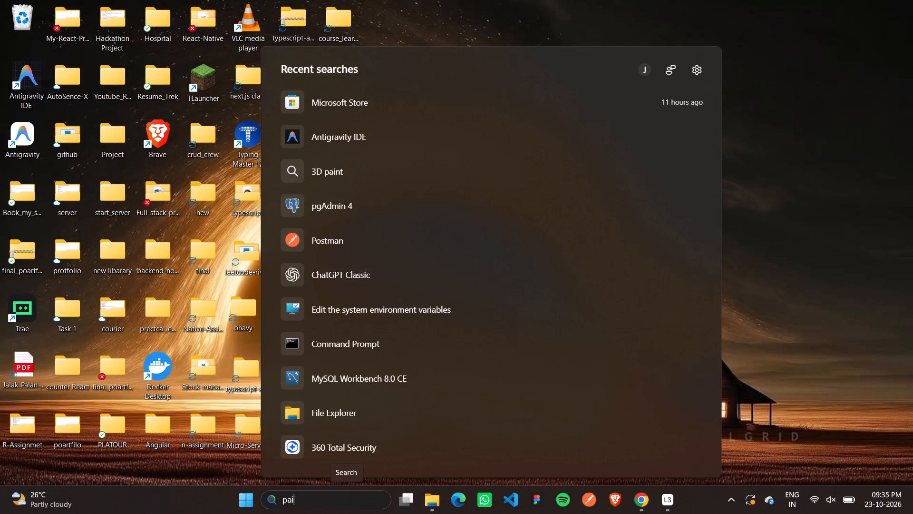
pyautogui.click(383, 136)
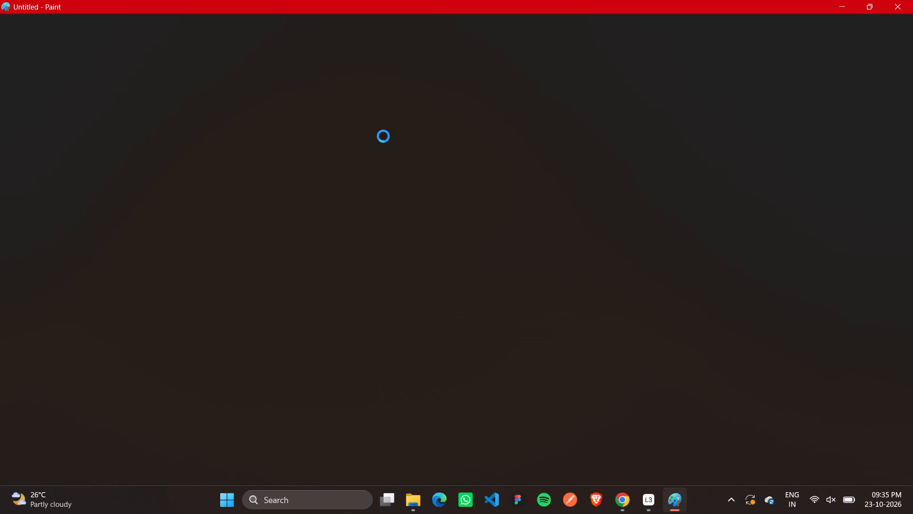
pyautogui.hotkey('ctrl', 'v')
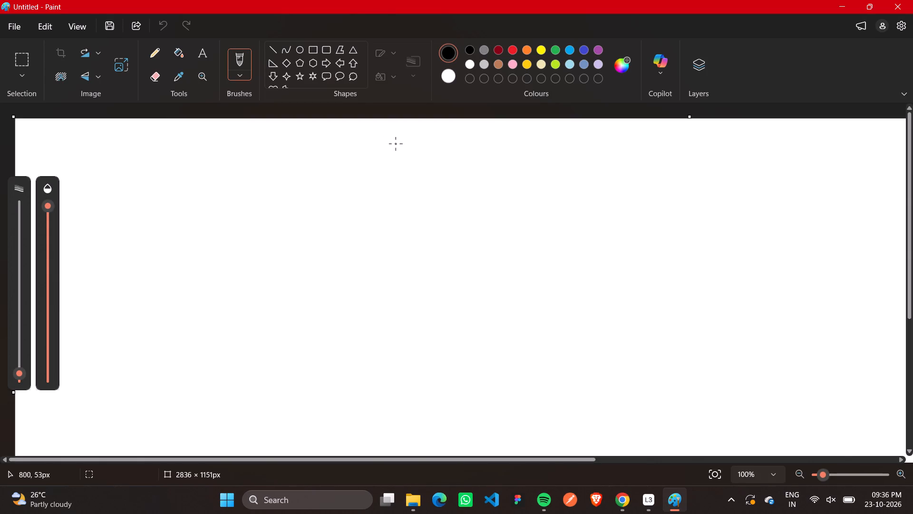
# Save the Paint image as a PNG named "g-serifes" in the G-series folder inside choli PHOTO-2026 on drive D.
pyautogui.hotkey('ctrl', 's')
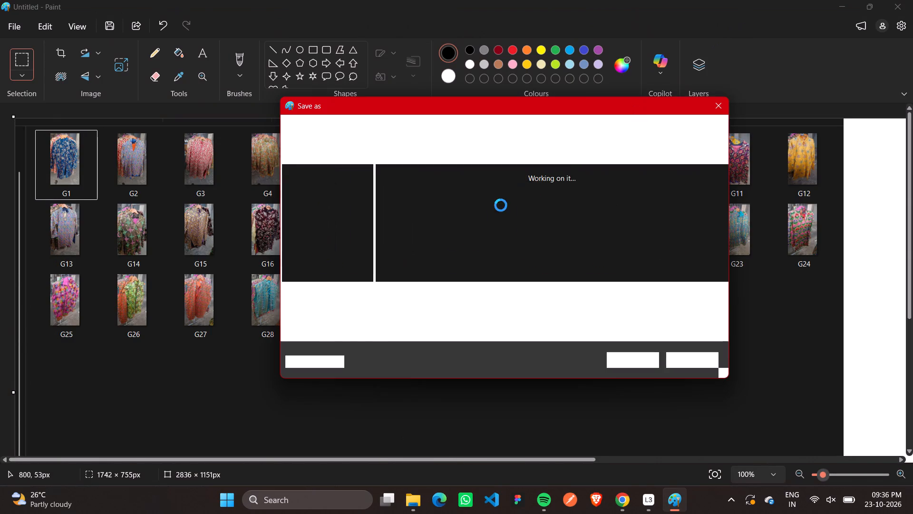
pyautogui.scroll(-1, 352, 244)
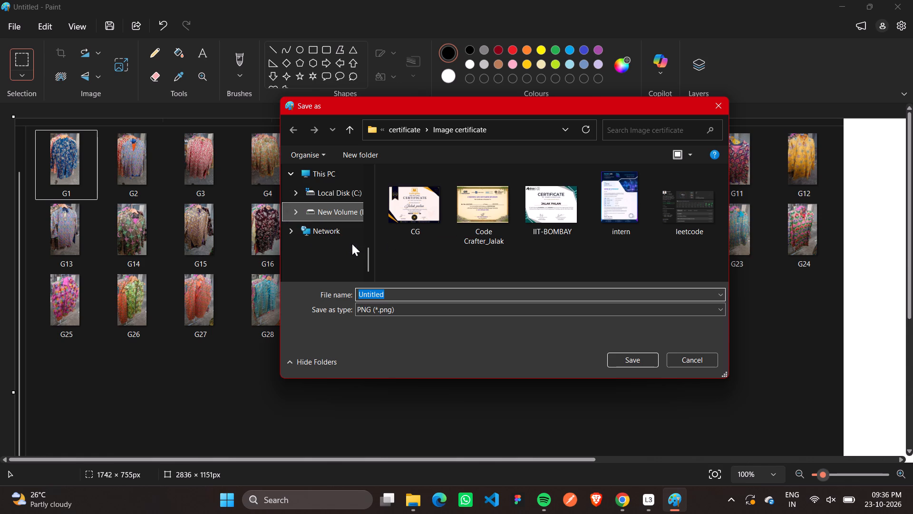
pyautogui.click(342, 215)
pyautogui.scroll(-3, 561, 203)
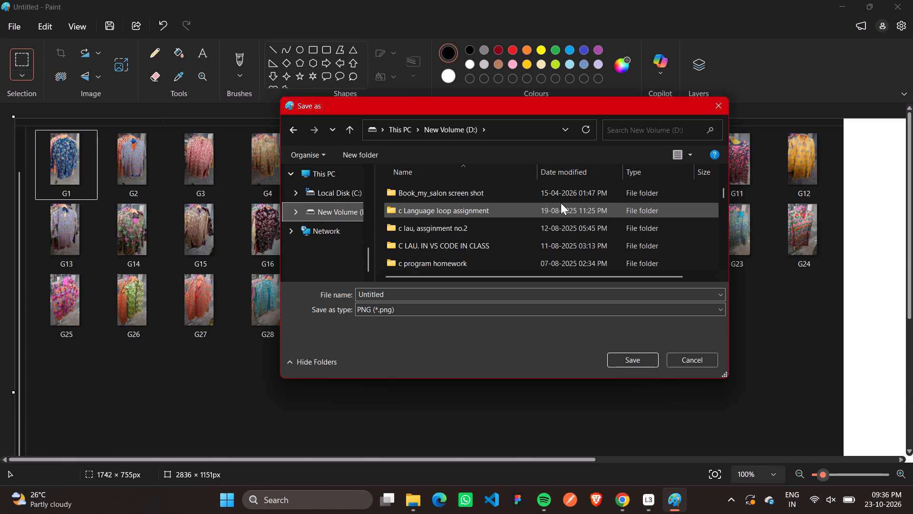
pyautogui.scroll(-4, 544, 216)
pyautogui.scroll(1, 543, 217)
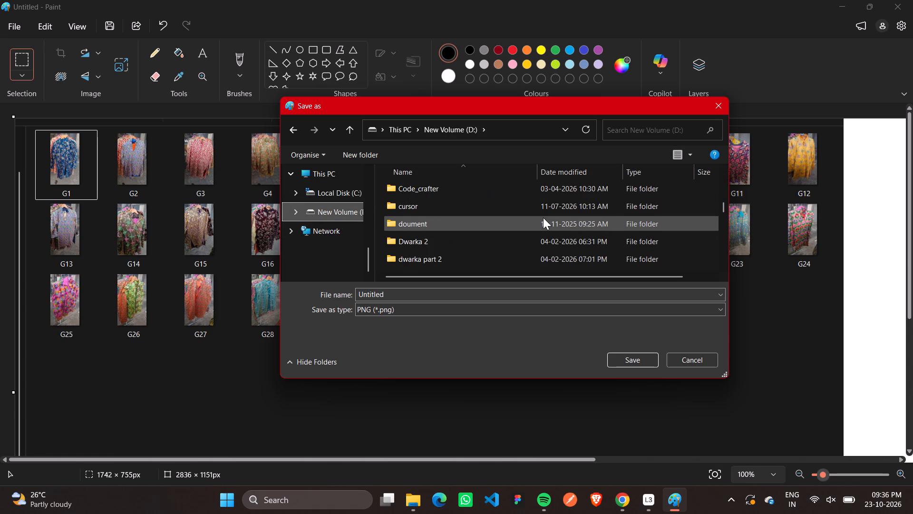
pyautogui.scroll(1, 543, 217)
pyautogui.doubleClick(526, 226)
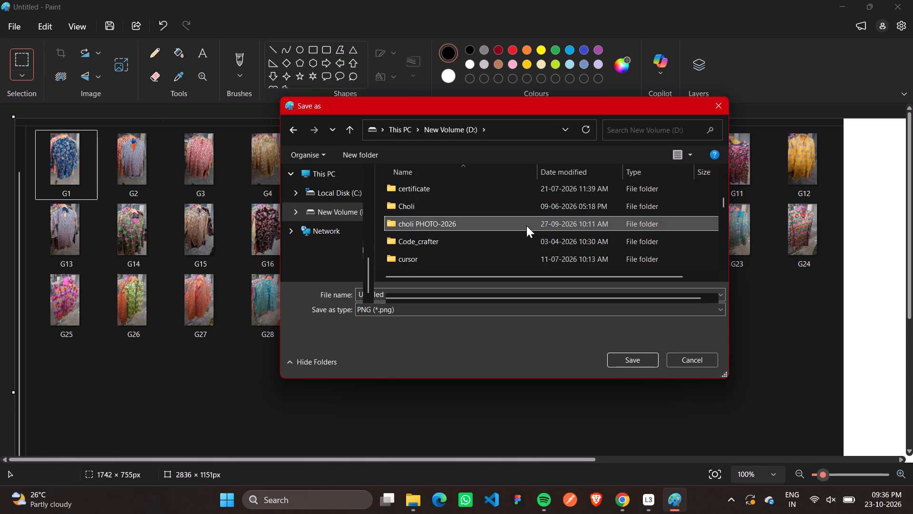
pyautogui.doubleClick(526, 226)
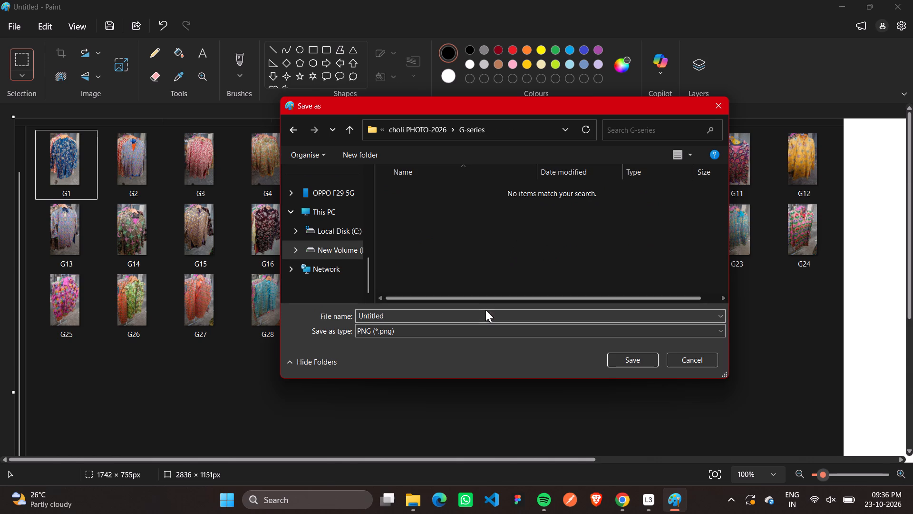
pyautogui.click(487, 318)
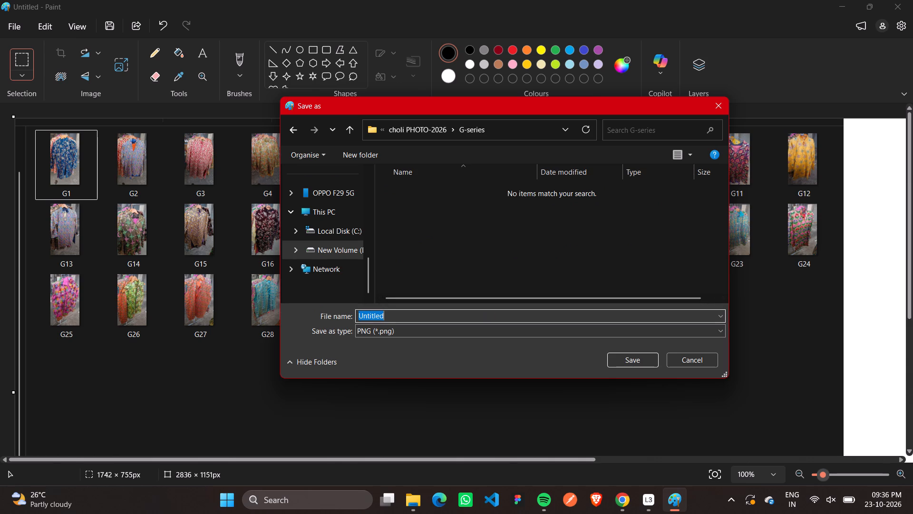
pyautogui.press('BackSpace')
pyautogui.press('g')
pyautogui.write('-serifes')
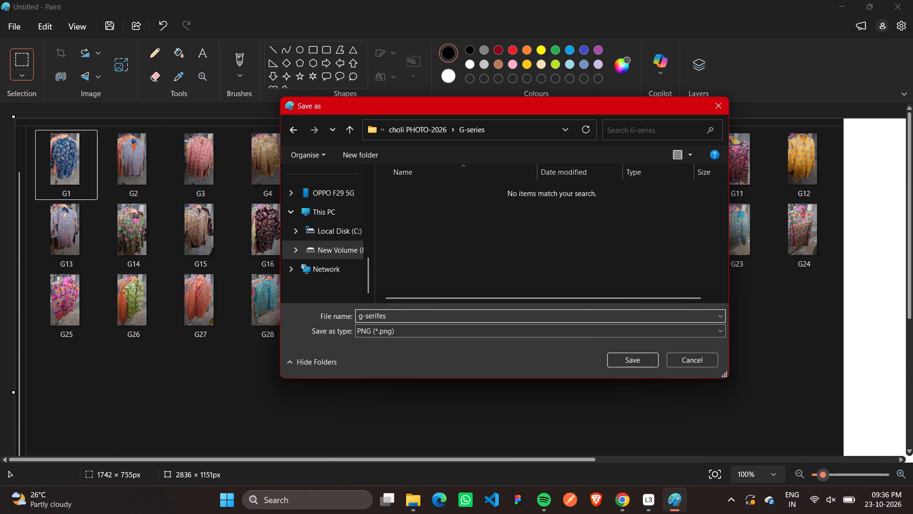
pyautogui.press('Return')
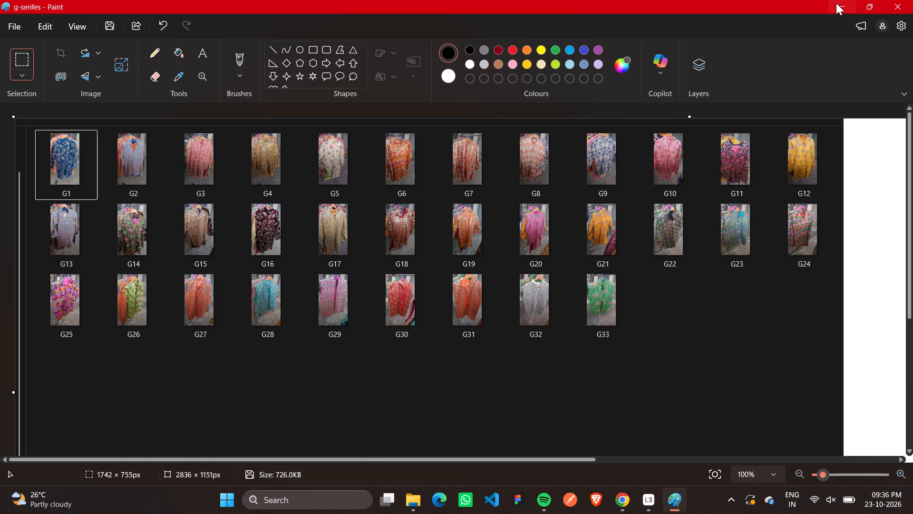
# Return to the G-series folder in File Explorer and view the saved g-serifes image in Photos.
pyautogui.click(841, 3)
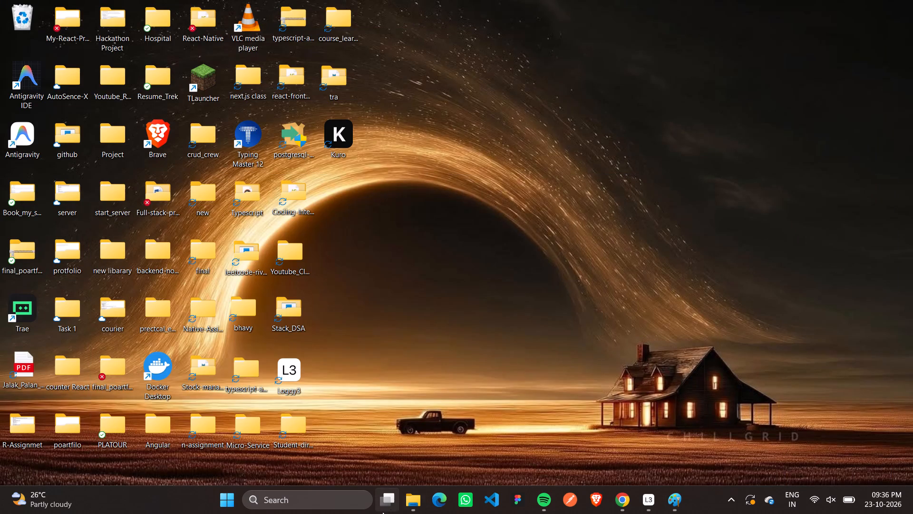
pyautogui.click(402, 505)
pyautogui.click(584, 386)
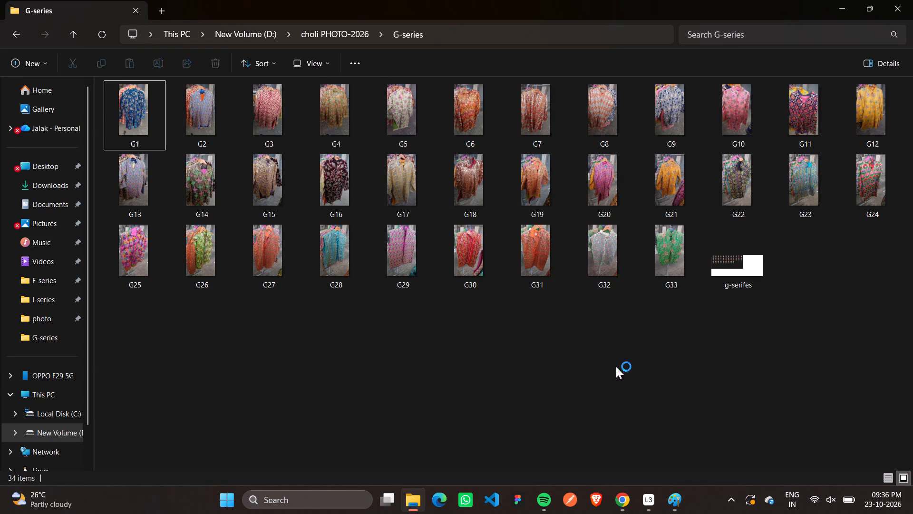
pyautogui.doubleClick(736, 265)
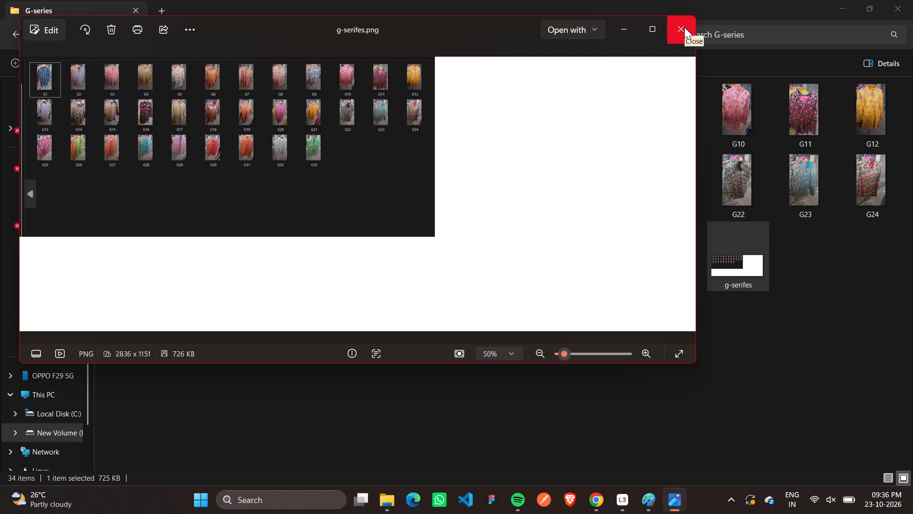
pyautogui.click(684, 27)
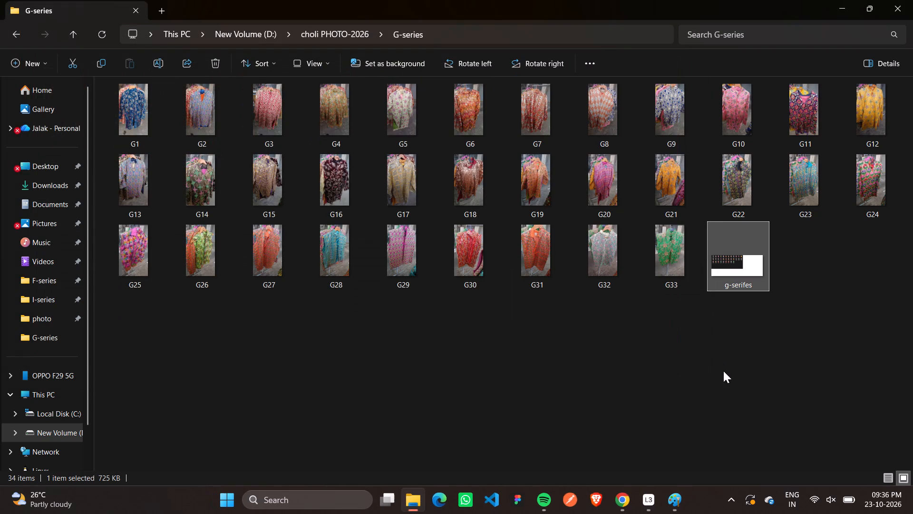
pyautogui.click(723, 371)
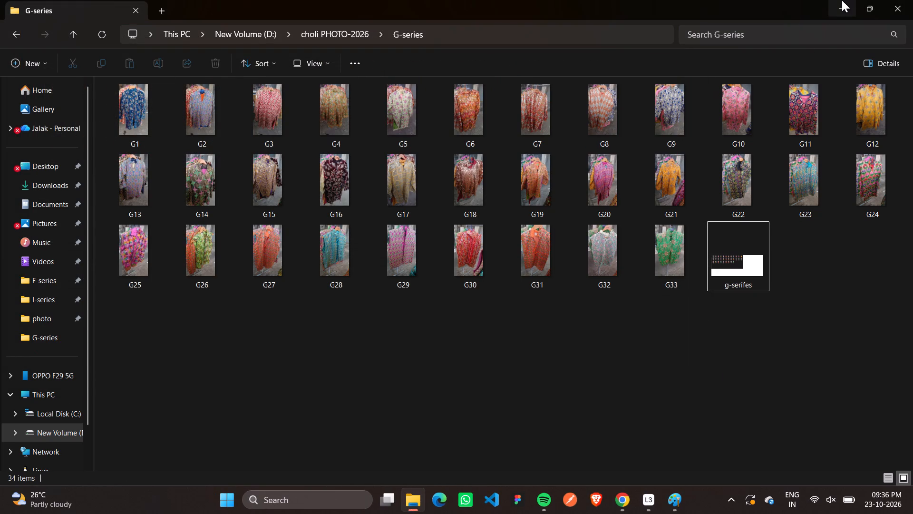
# Switch back to Paint, examine the pasted screenshot and the white canvas around it, and close Paint.
pyautogui.hotkey('alt', 'Tab')
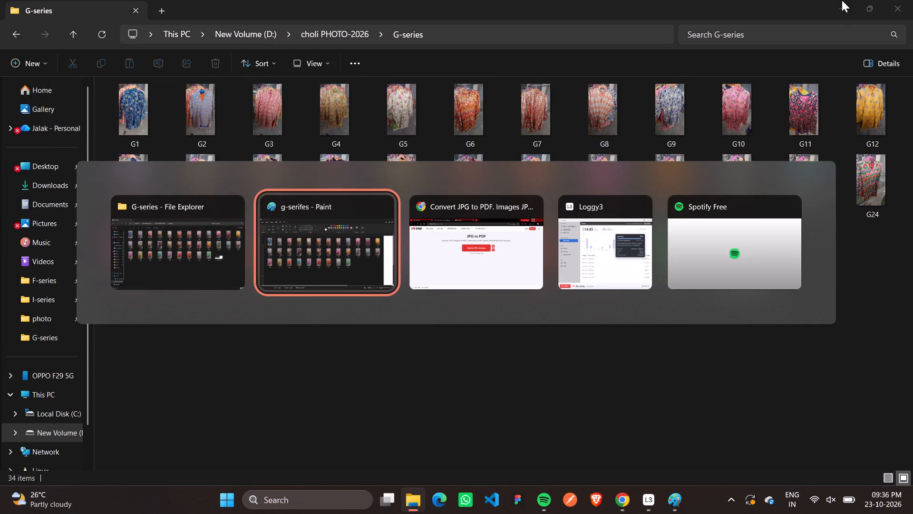
pyautogui.hotkey('alt', 'Tab')
pyautogui.hotkey('alt', 'Tab')
pyautogui.hotkey('alt', 'Tab')
pyautogui.hotkey('alt', 'Tab')
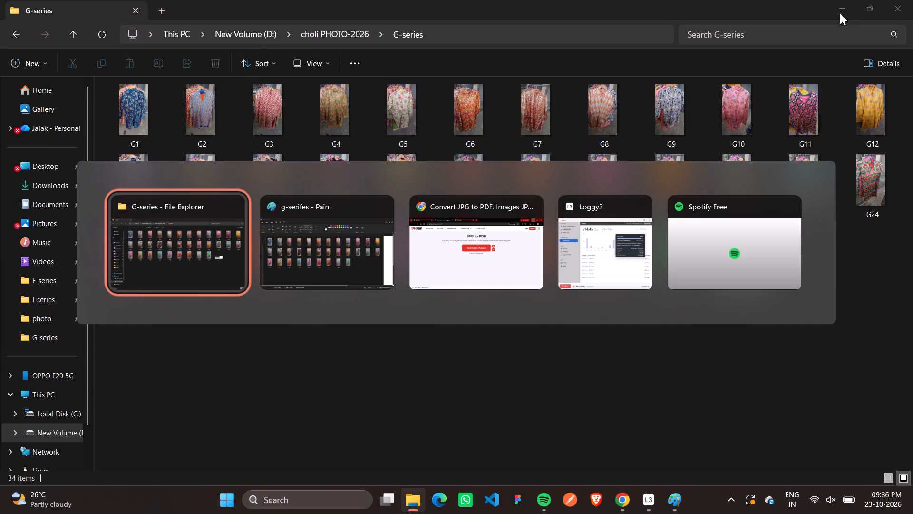
pyautogui.hotkey('alt', 'Tab')
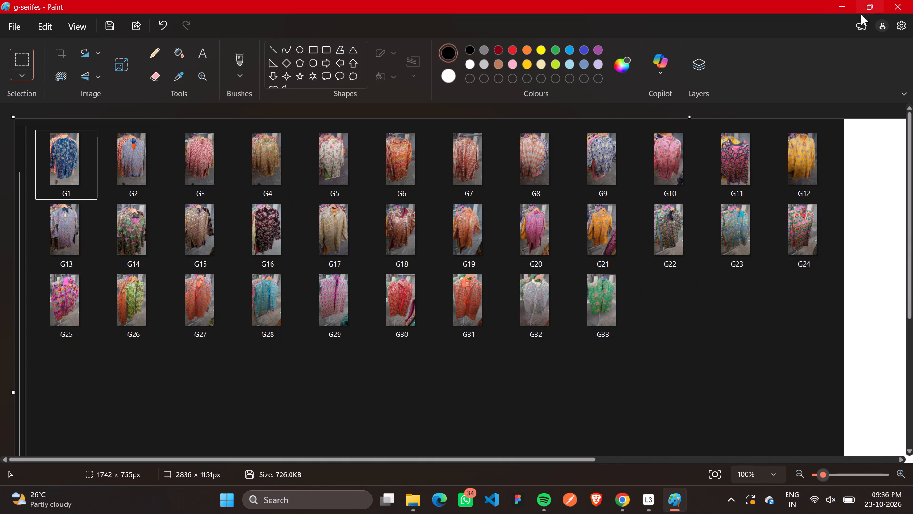
pyautogui.click(900, 474)
pyautogui.moveTo(727, 402); pyautogui.dragTo(811, 421)
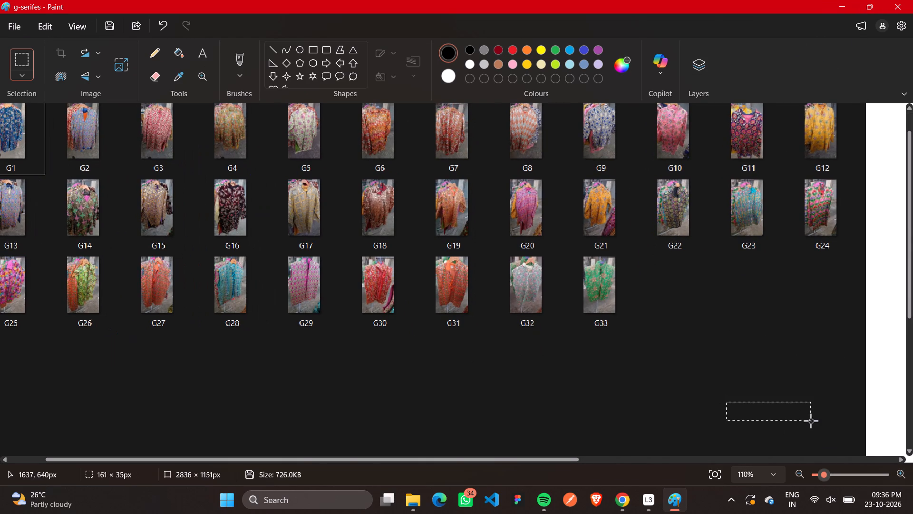
pyautogui.click(881, 395)
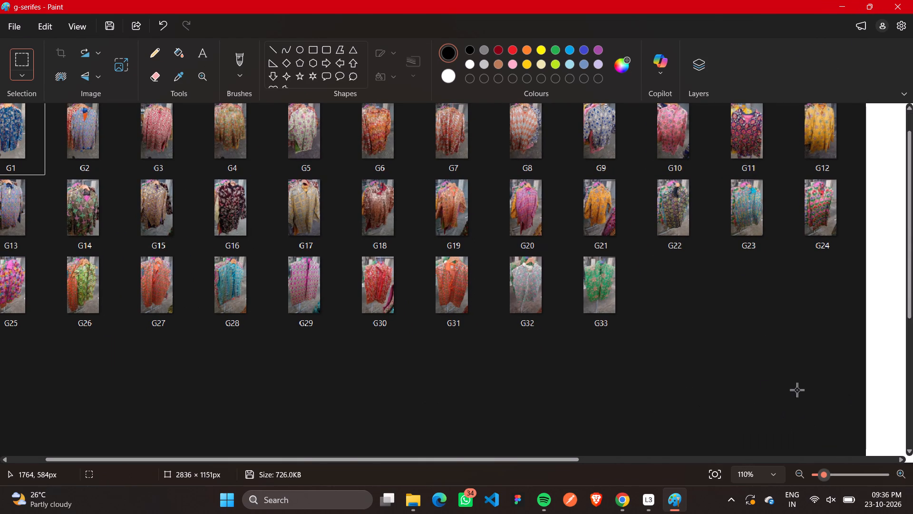
pyautogui.keyDown('ctrl'); pyautogui.scroll(2, 517, 384); pyautogui.keyUp('ctrl')
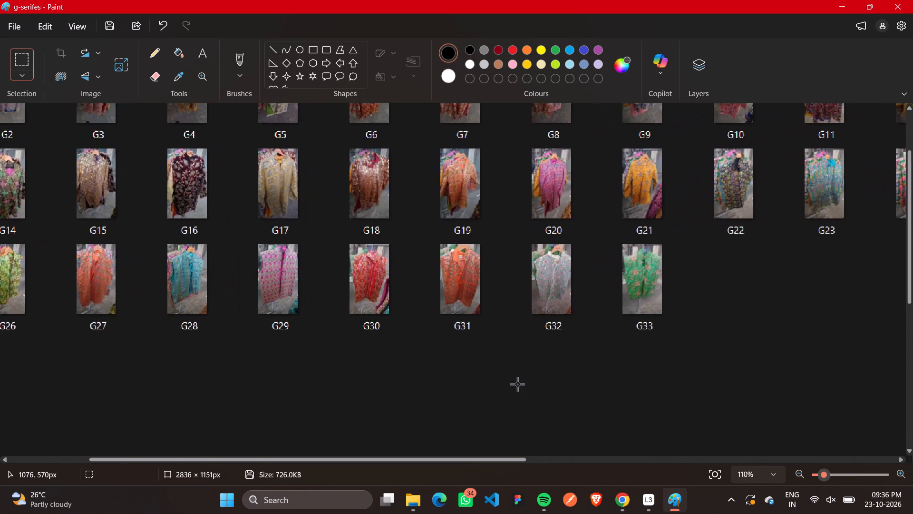
pyautogui.keyDown('ctrl'); pyautogui.scroll(-9, 517, 384); pyautogui.keyUp('ctrl')
pyautogui.keyDown('ctrl'); pyautogui.scroll(3, 517, 384); pyautogui.keyUp('ctrl')
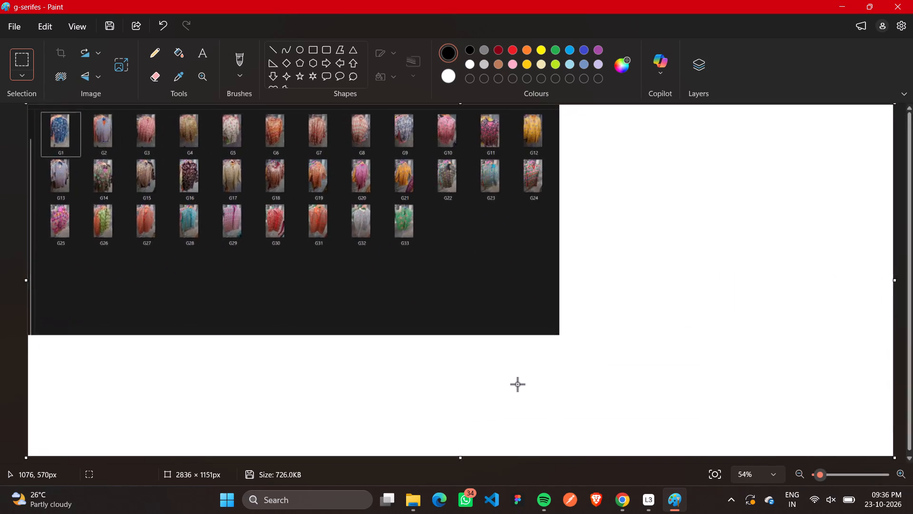
pyautogui.keyDown('ctrl'); pyautogui.scroll(-1, 517, 384); pyautogui.keyUp('ctrl')
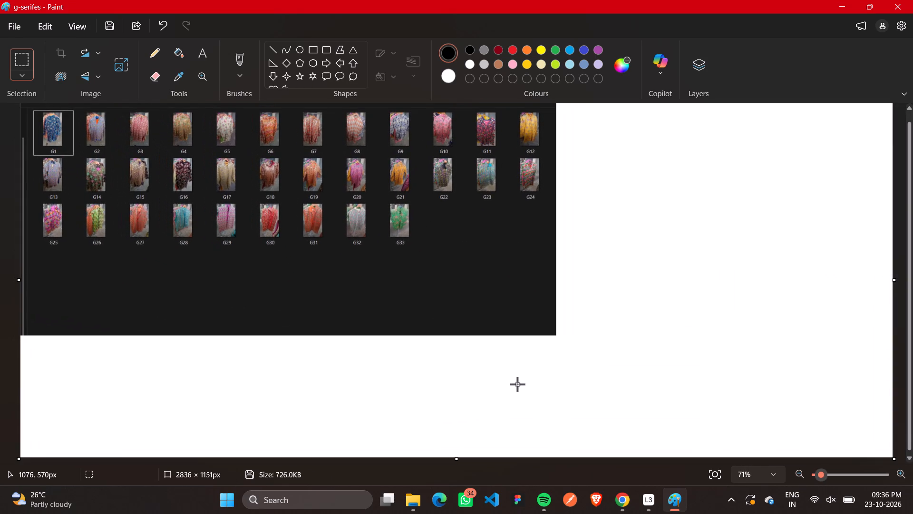
pyautogui.click(901, 0)
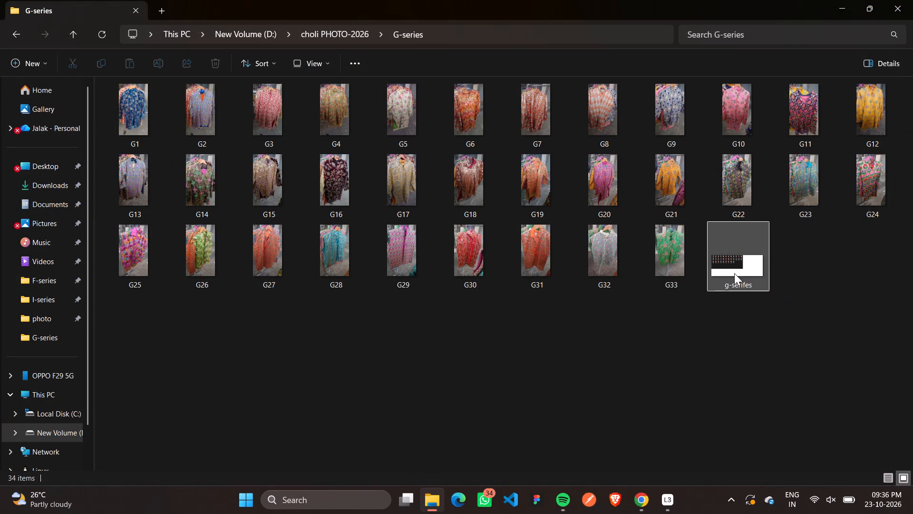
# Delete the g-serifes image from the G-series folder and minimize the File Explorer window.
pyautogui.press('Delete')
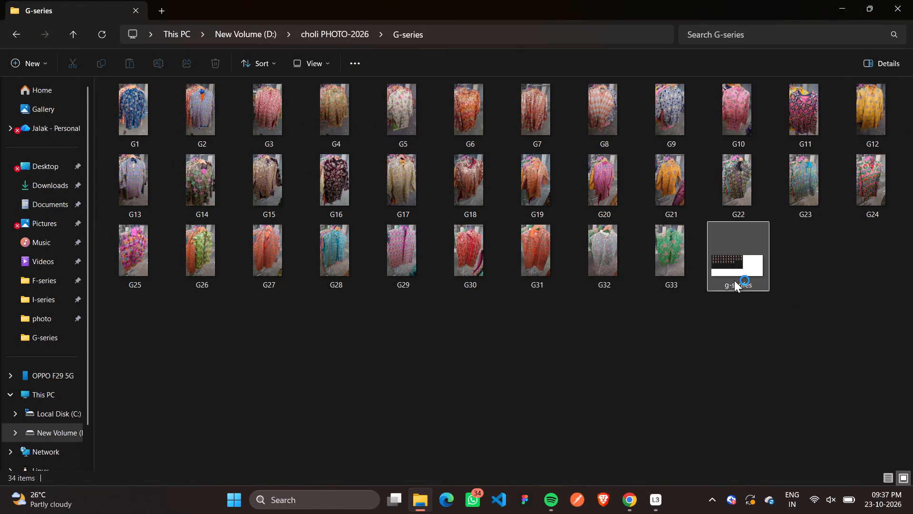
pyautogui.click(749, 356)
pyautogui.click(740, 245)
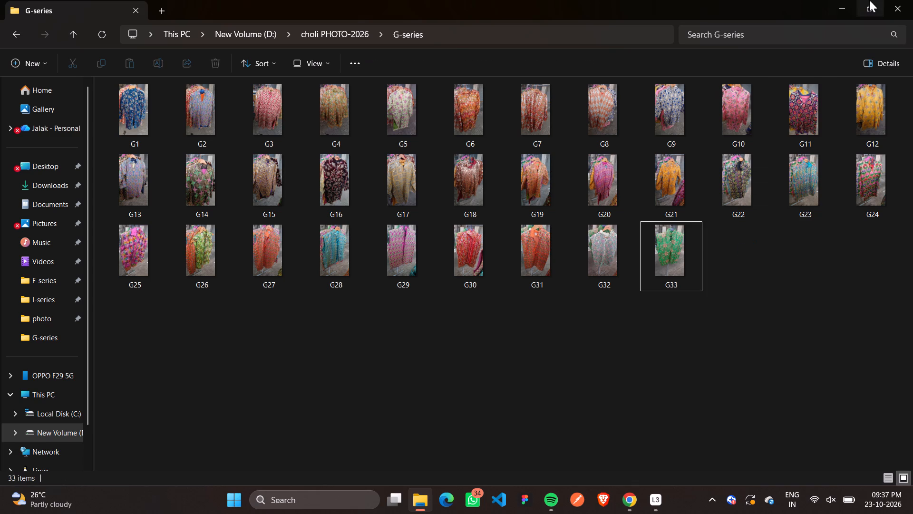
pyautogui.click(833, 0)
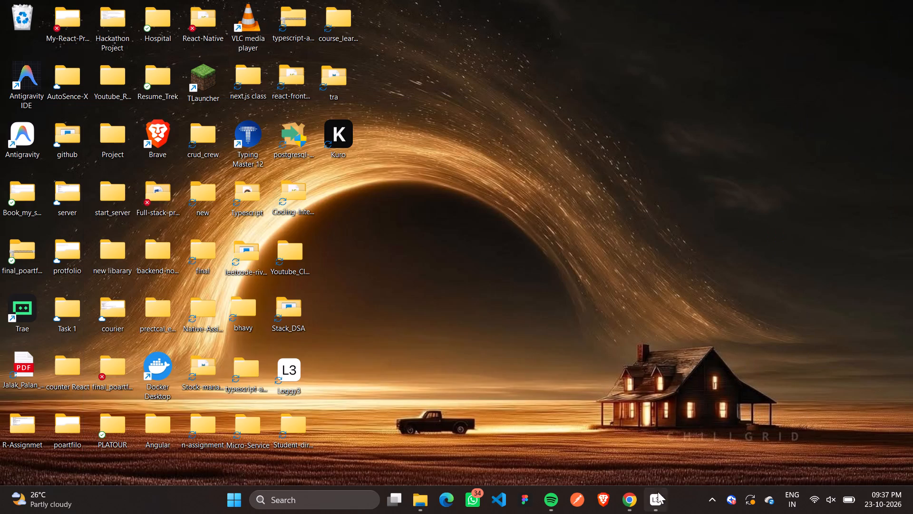
# Switch to Chrome and open the G-series folder in the image picker of iLovePDF's JPG to PDF tool.
pyautogui.click(636, 504)
pyautogui.click(455, 197)
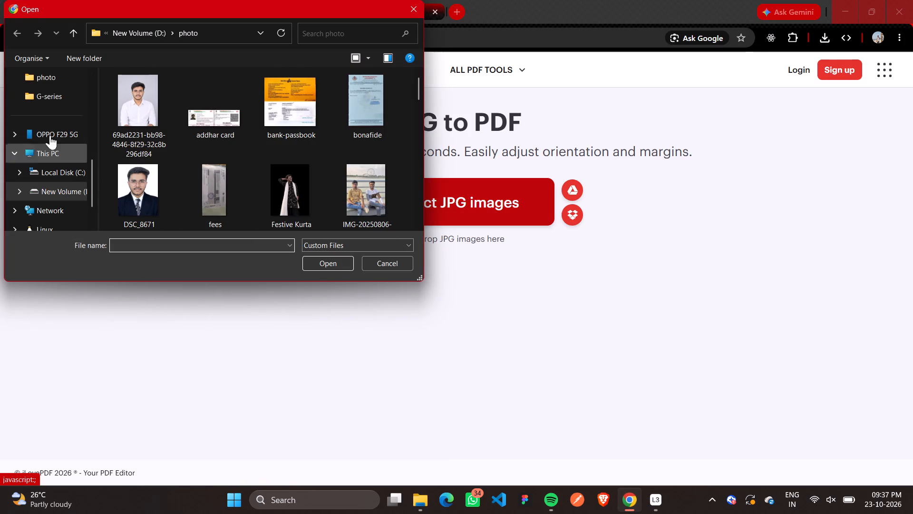
pyautogui.click(49, 92)
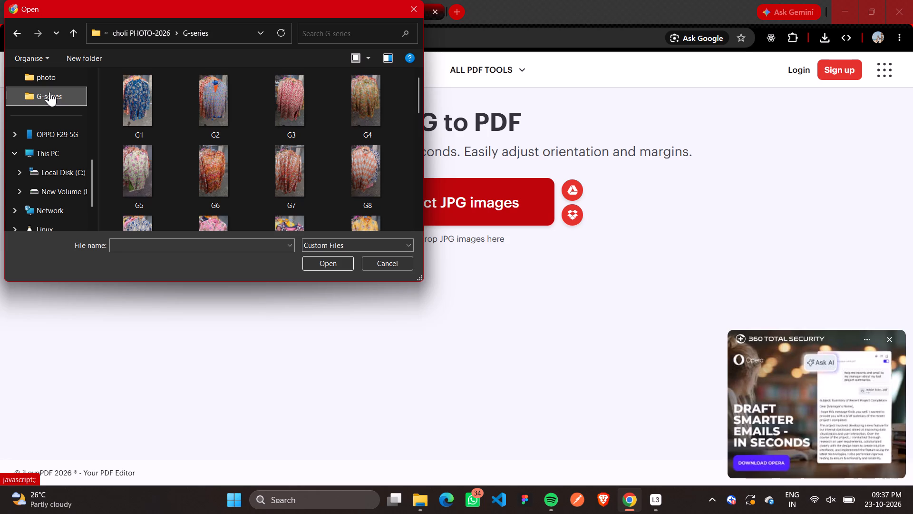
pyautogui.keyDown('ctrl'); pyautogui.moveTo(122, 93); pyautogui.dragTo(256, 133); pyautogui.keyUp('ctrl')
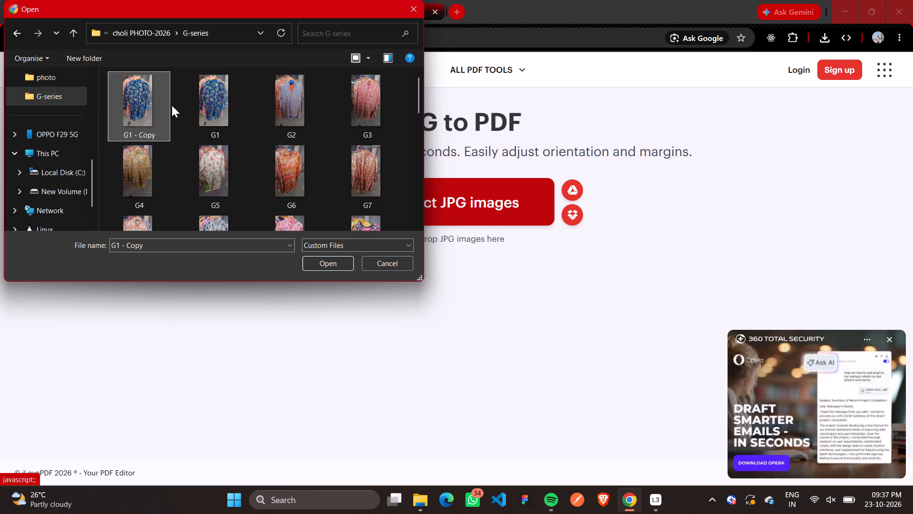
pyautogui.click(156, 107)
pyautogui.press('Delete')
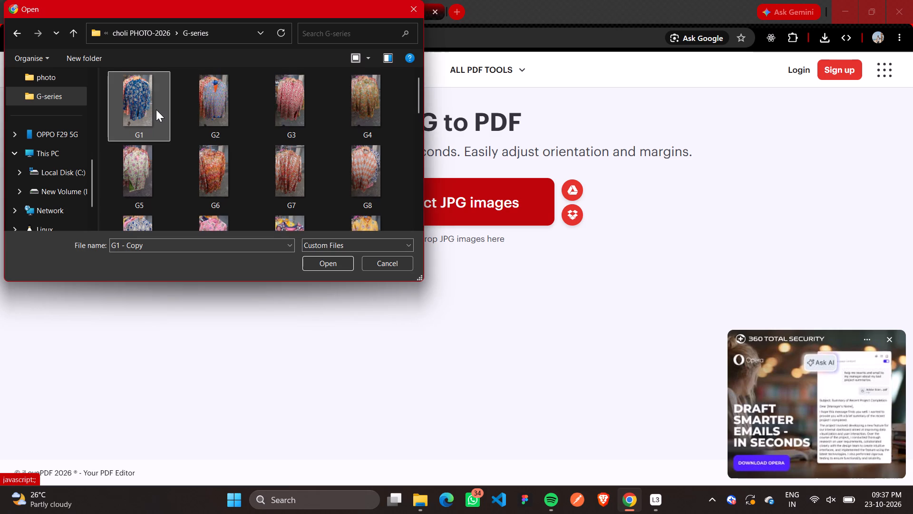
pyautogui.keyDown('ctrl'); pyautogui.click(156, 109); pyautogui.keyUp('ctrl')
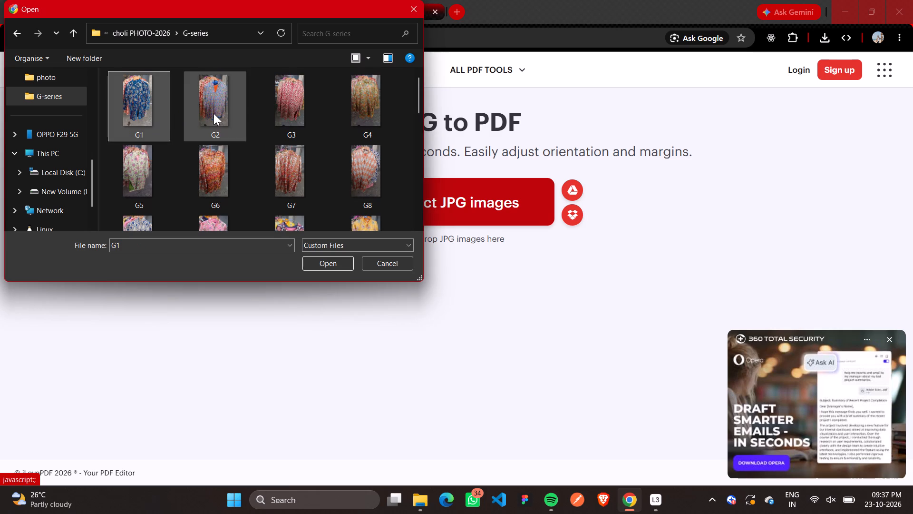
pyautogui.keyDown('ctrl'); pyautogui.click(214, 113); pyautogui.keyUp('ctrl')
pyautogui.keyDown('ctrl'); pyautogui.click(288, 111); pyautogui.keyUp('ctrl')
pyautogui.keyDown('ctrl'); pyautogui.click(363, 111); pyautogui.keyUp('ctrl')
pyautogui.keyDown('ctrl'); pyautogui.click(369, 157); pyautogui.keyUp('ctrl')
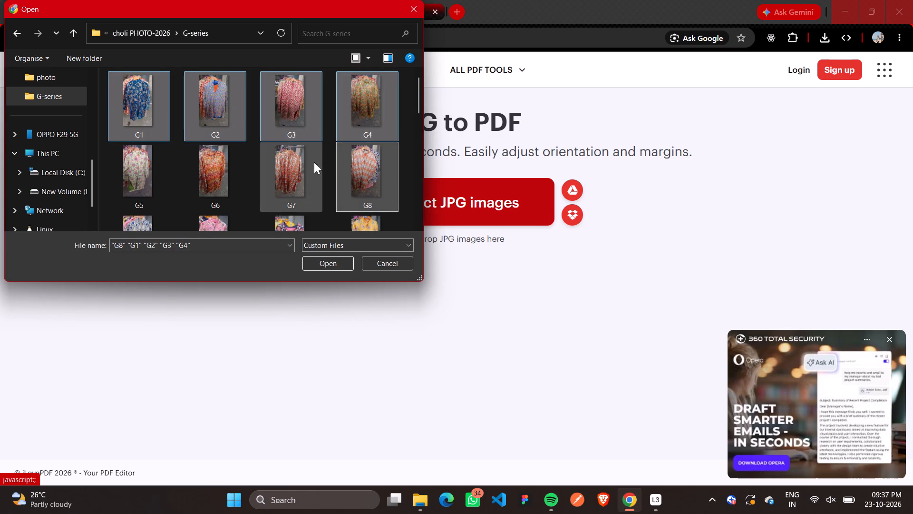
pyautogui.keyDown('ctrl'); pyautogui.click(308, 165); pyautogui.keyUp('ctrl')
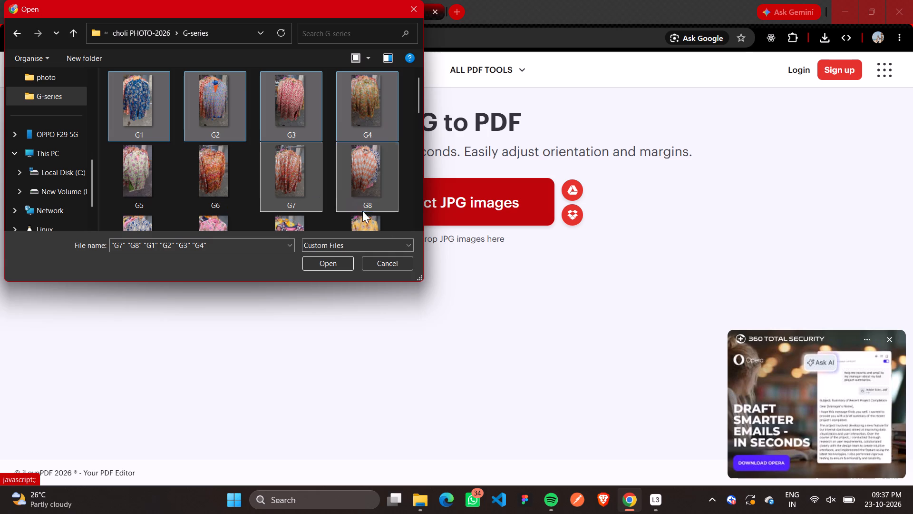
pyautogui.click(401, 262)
# Select images G1 through G33 from the G-series folder and upload them to iLovePDF's JPG to PDF tool.
pyautogui.click(430, 217)
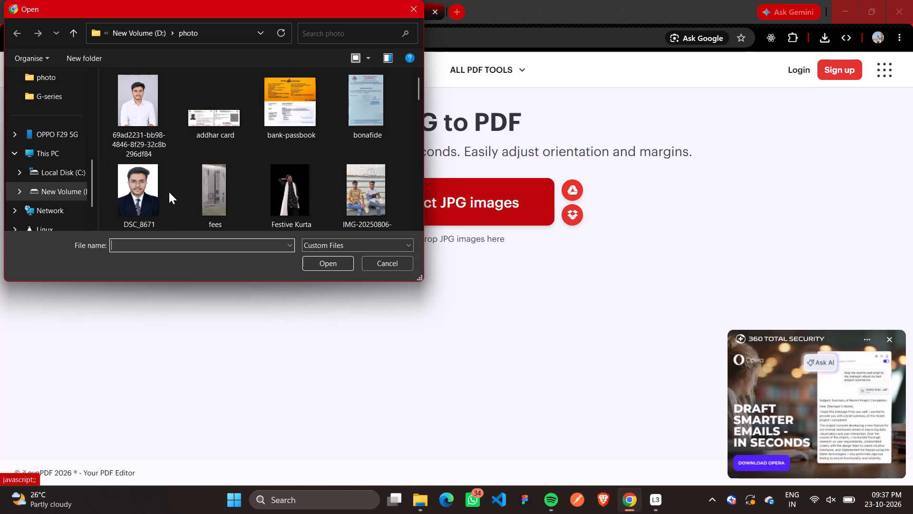
pyautogui.moveTo(159, 190); pyautogui.dragTo(243, 129, button='right')
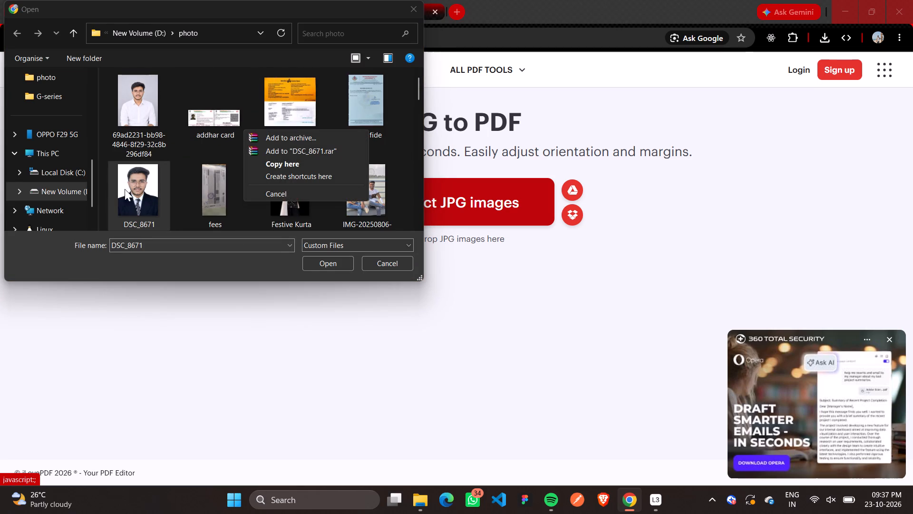
pyautogui.click(48, 98)
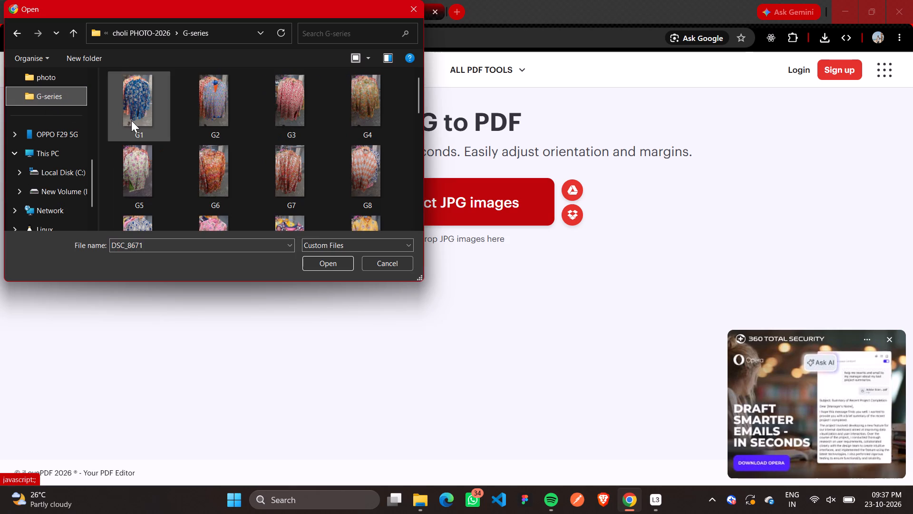
pyautogui.keyDown('shift'); pyautogui.click(132, 120); pyautogui.keyUp('shift')
pyautogui.keyDown('shift'); pyautogui.click(358, 167); pyautogui.keyUp('shift')
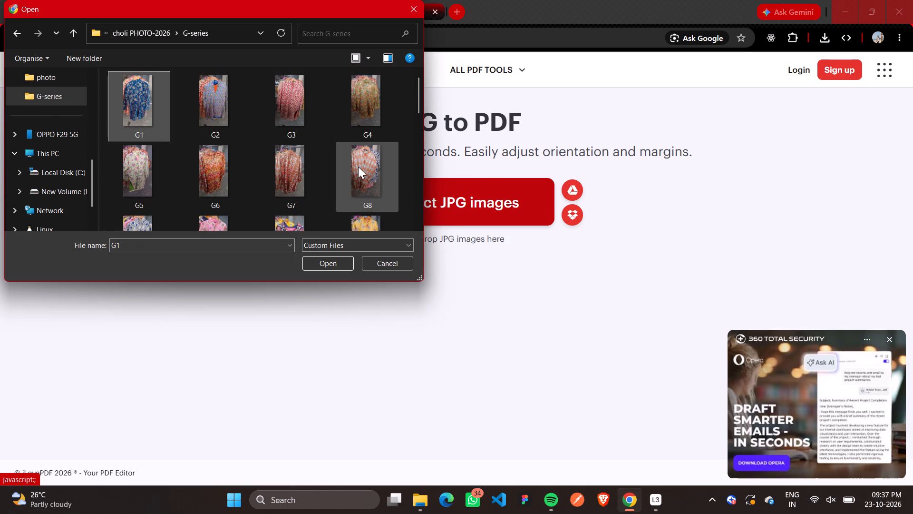
pyautogui.keyDown('shift'); pyautogui.scroll(-9, 358, 167); pyautogui.keyUp('shift')
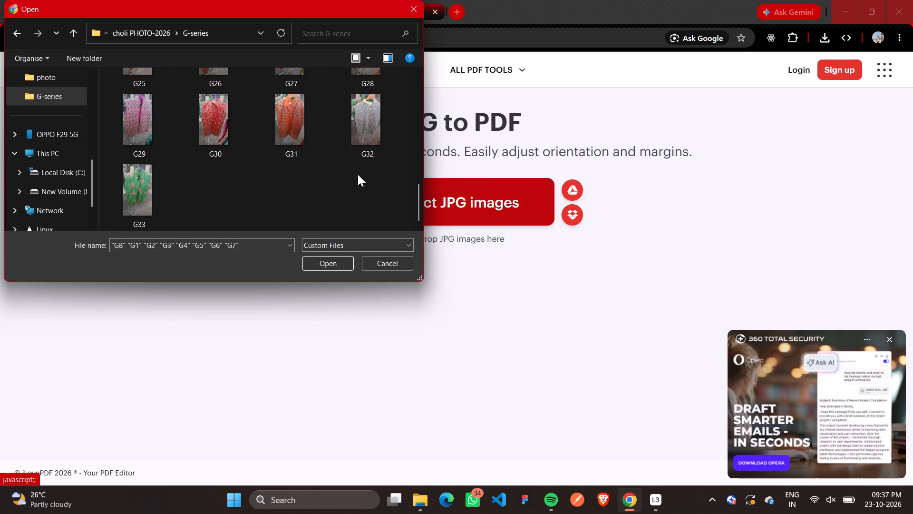
pyautogui.keyDown('shift'); pyautogui.click(140, 187); pyautogui.keyUp('shift')
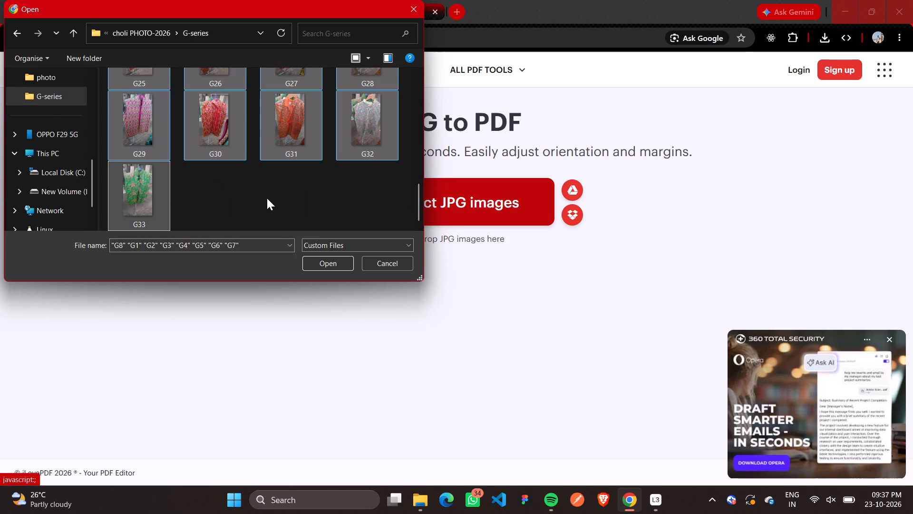
pyautogui.scroll(3, 267, 198)
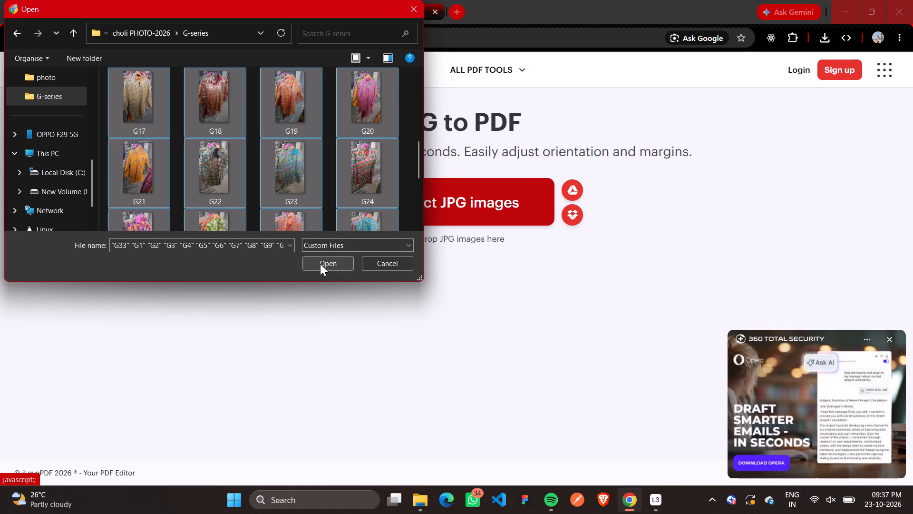
pyautogui.click(320, 264)
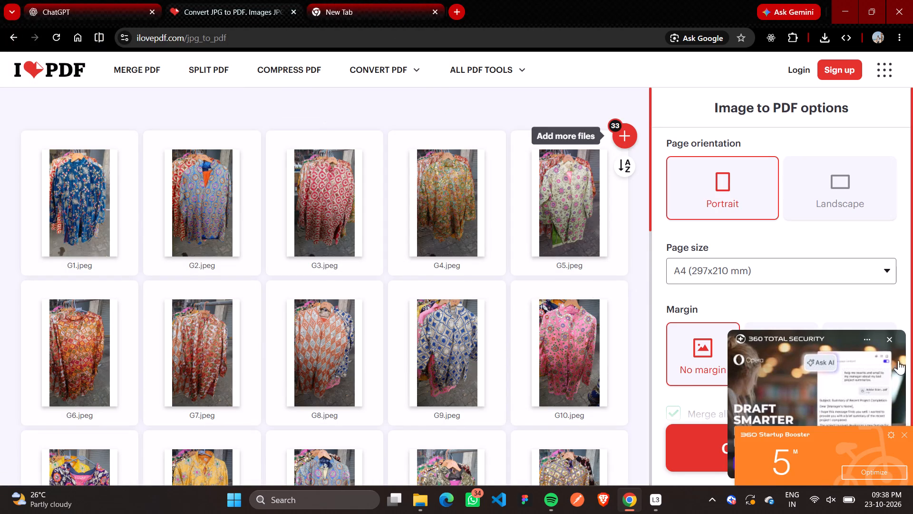
# Close the 360 Total Security pop-up advert and convert the uploaded images to PDF.
pyautogui.click(889, 339)
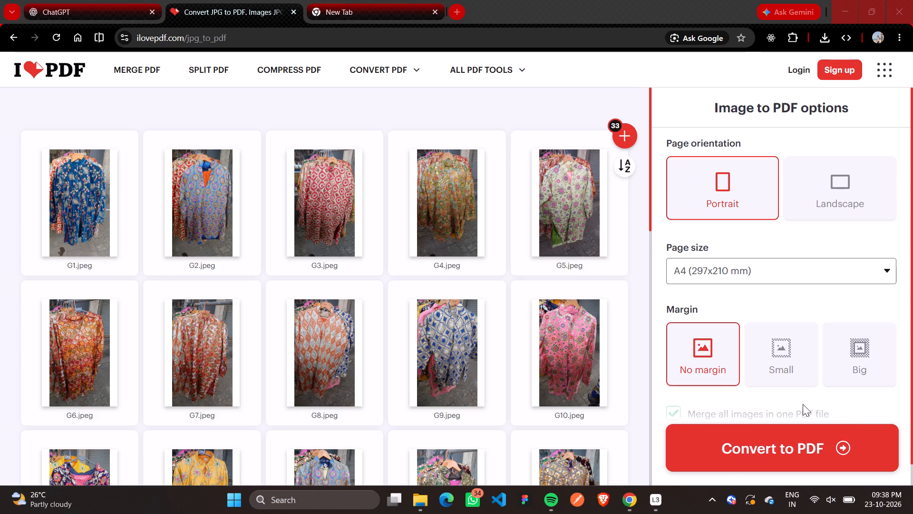
pyautogui.click(796, 448)
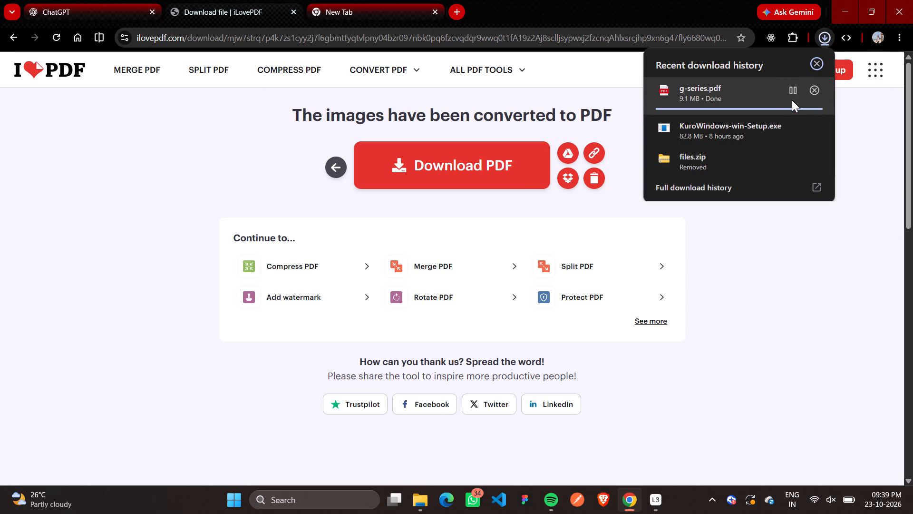
pyautogui.click(792, 94)
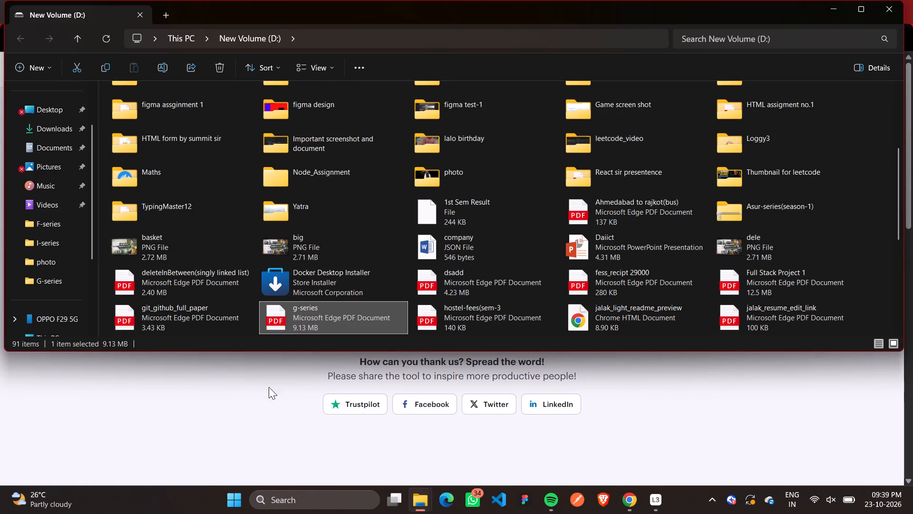
# Open the g-series PDF in Edge, look through its first five pages of choli photos, and close it.
pyautogui.doubleClick(338, 321)
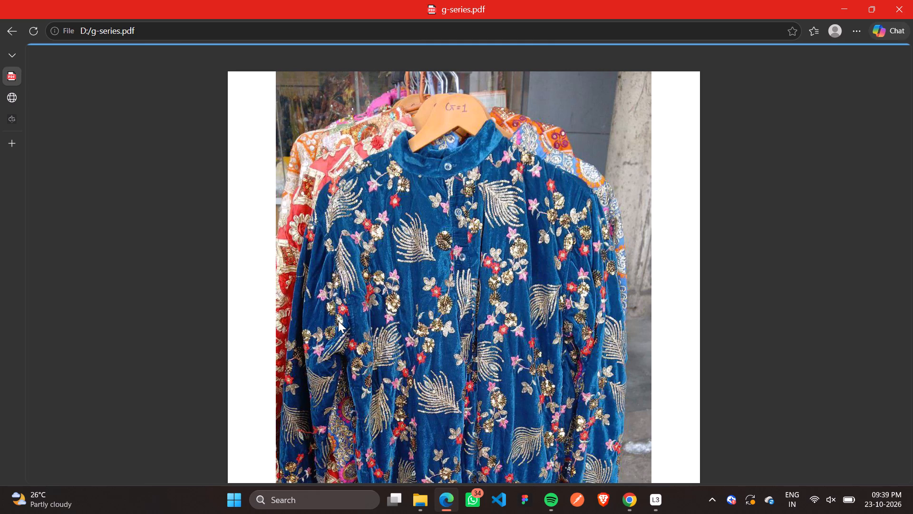
pyautogui.scroll(2, 338, 321)
pyautogui.scroll(-13, 338, 321)
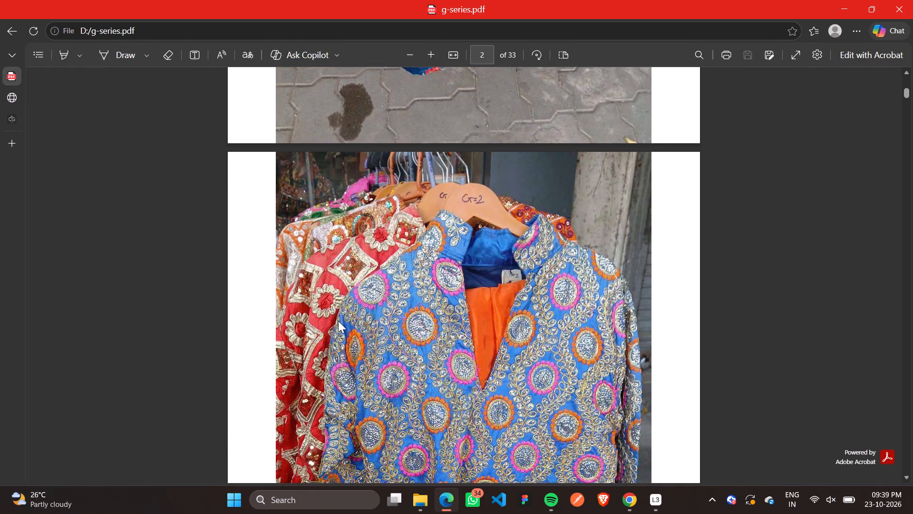
pyautogui.scroll(-18, 338, 321)
pyautogui.scroll(-7, 338, 321)
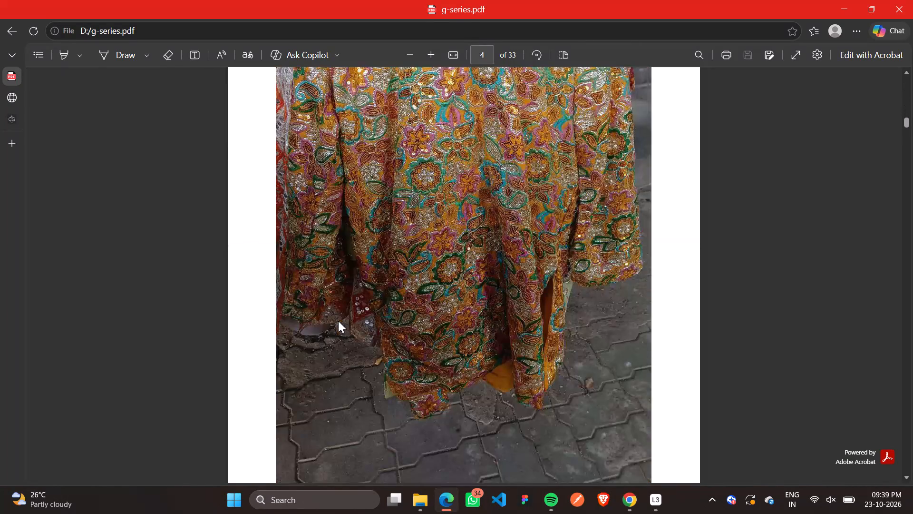
pyautogui.scroll(-12, 338, 321)
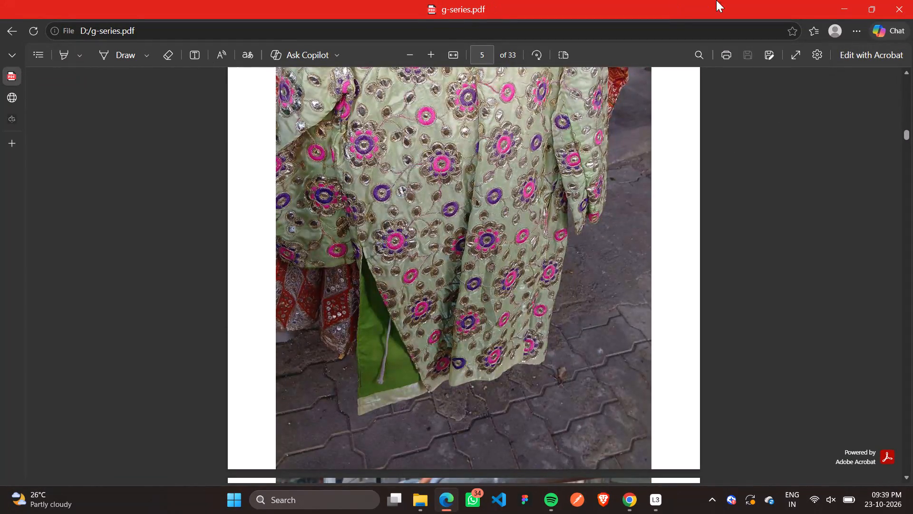
pyautogui.click(899, 0)
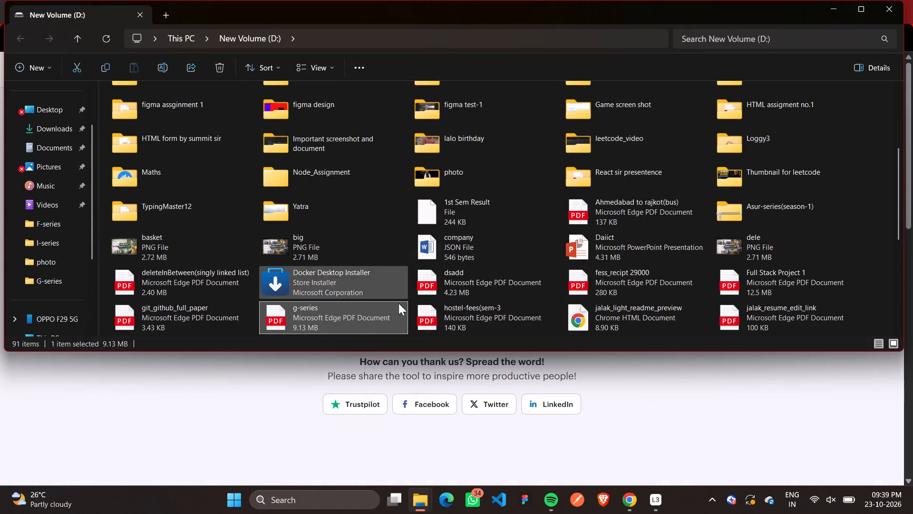
# Share the g-series PDF from drive D with WhatsApp.
pyautogui.rightClick(358, 316)
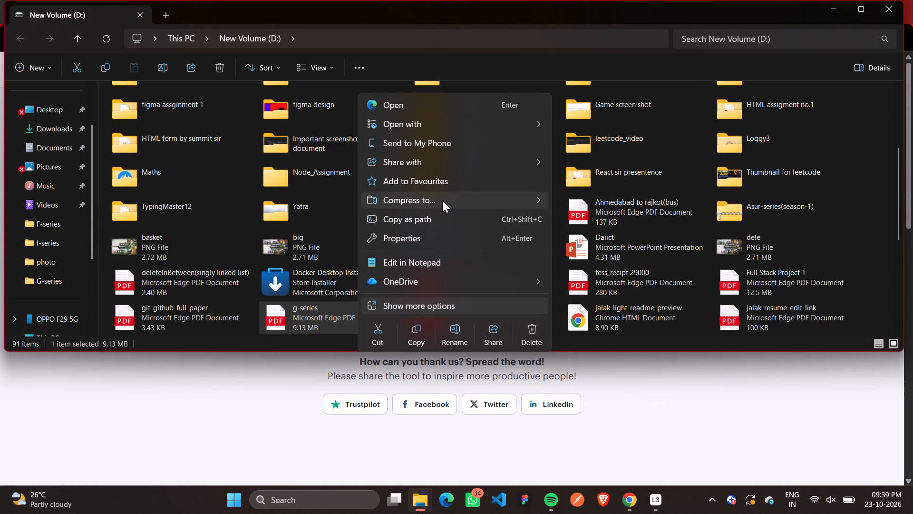
pyautogui.click(568, 162)
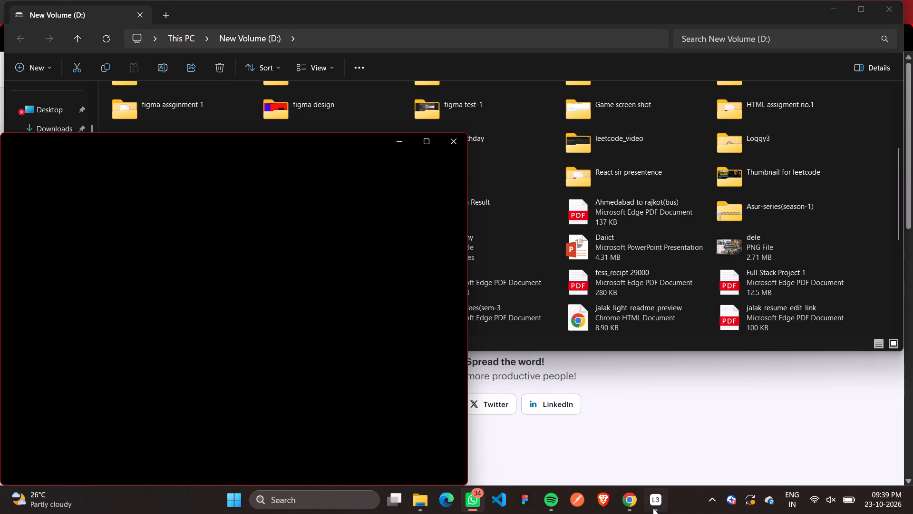
# Switch to Loggy3, stop the running screen recording, and minimize the Loggy3 window.
pyautogui.click(653, 508)
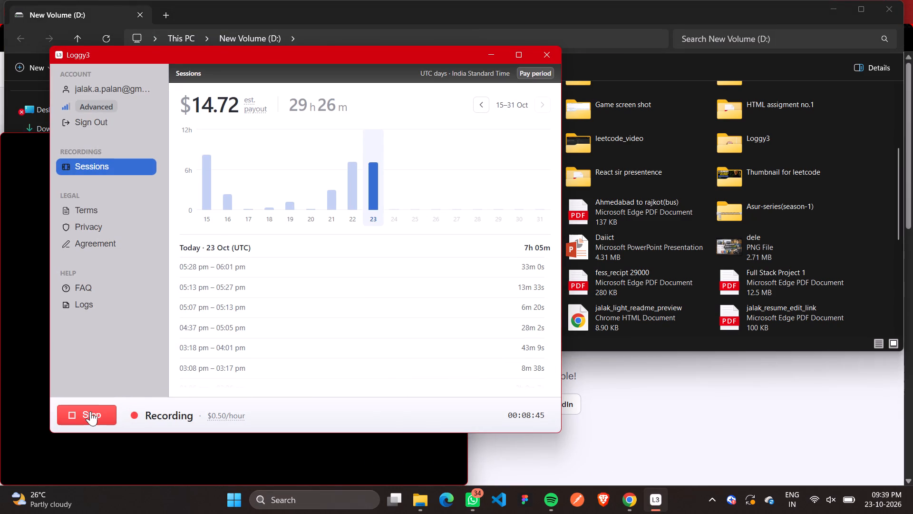
pyautogui.click(90, 411)
pyautogui.click(487, 55)
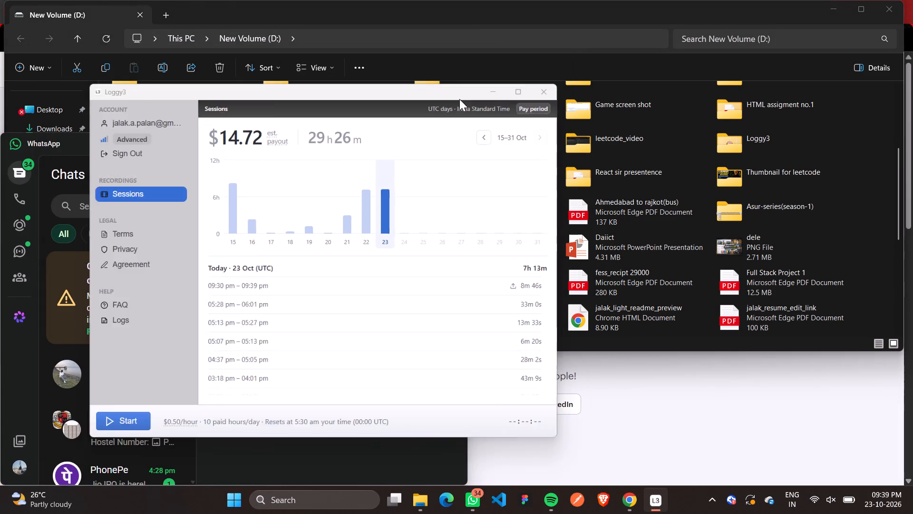
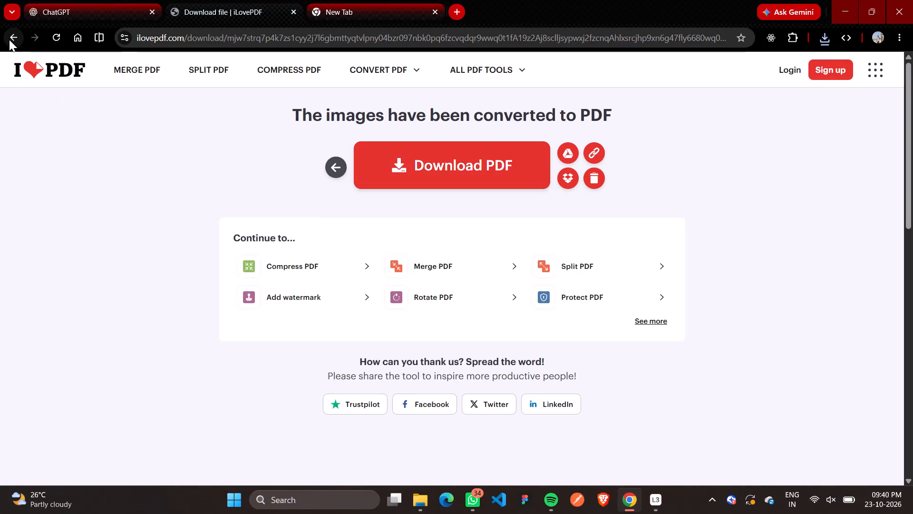
# Return to iLovePDF's JPG to PDF page and load photos I1 to I43 from choli PHOTO-2026's I-series folder on drive D, dismissing the Premium offer.
pyautogui.click(15, 40)
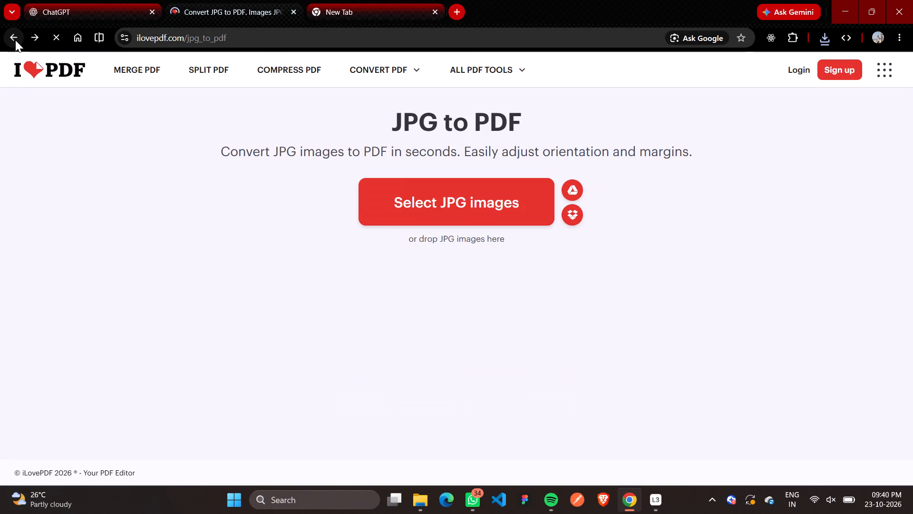
pyautogui.click(472, 203)
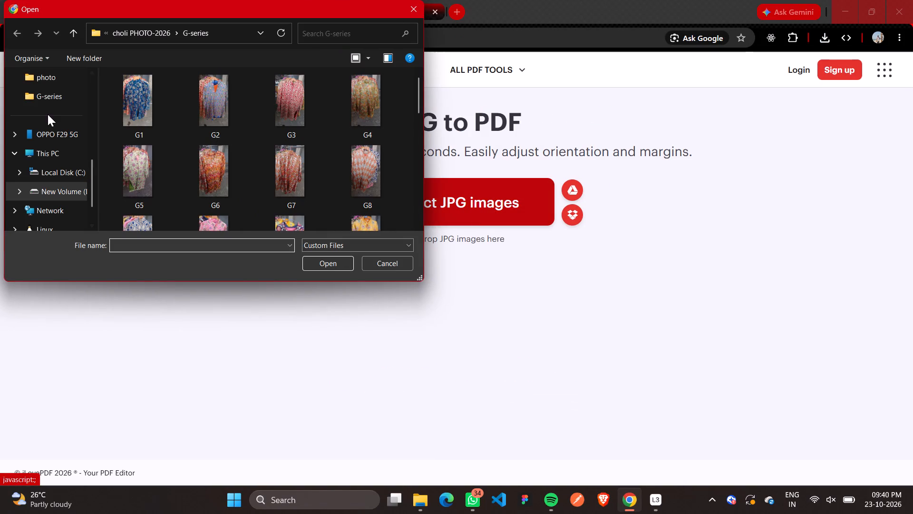
pyautogui.click(68, 194)
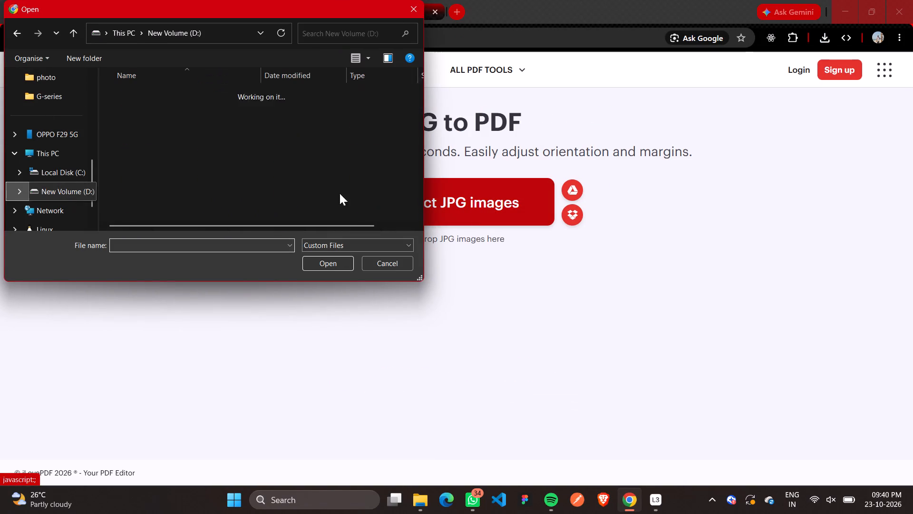
pyautogui.click(344, 151)
pyautogui.doubleClick(223, 216)
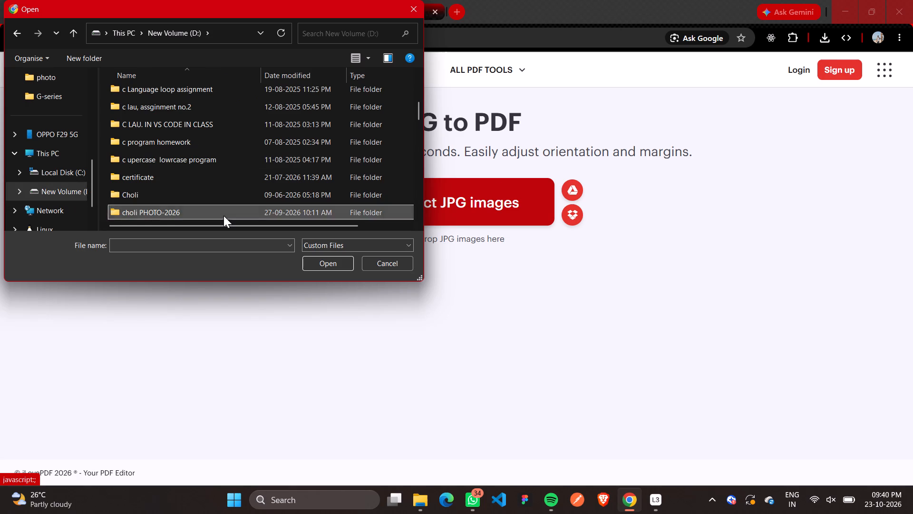
pyautogui.doubleClick(177, 147)
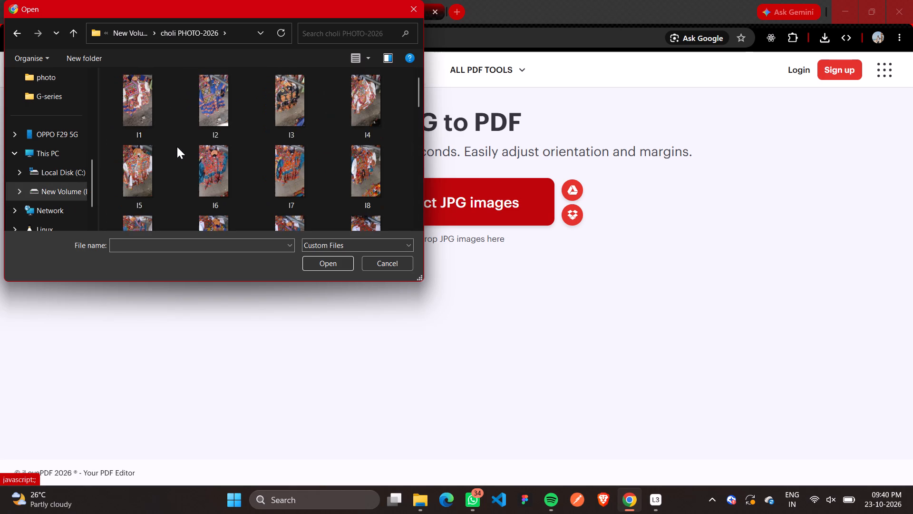
pyautogui.click(154, 134)
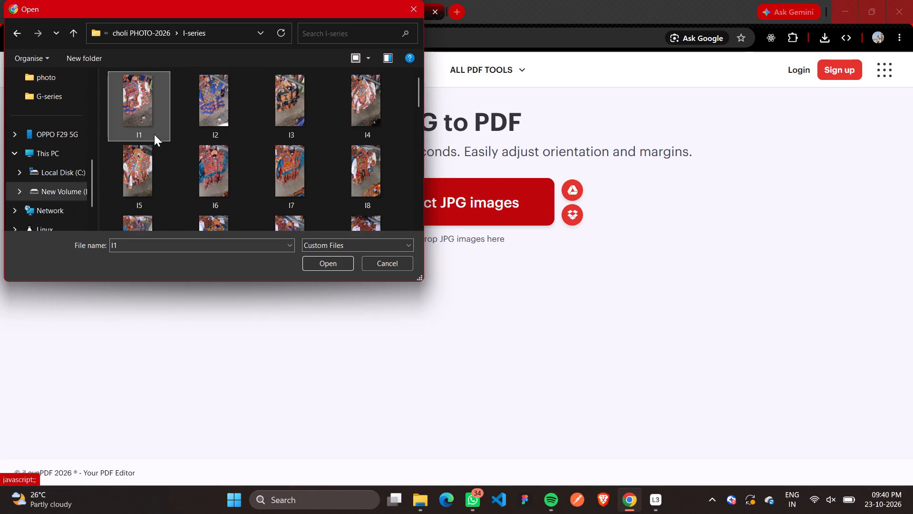
pyautogui.keyDown('shift'); pyautogui.scroll(-15, 154, 134); pyautogui.keyUp('shift')
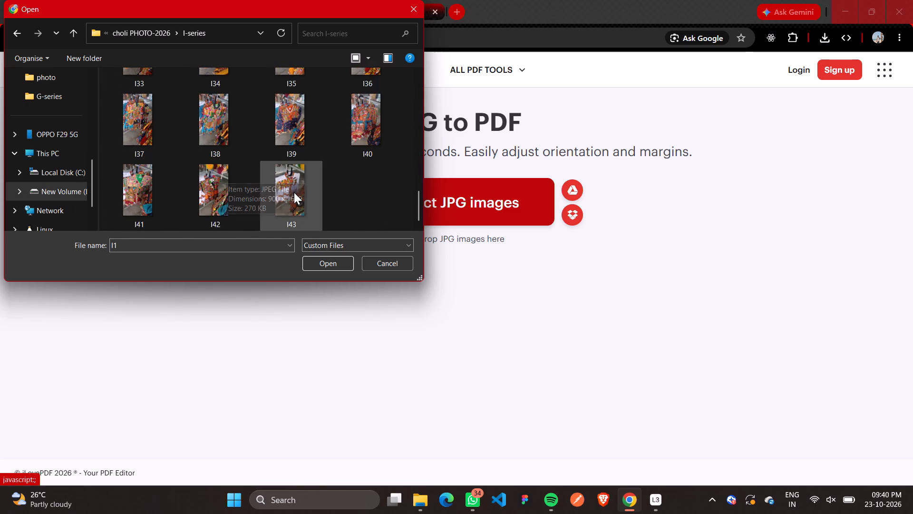
pyautogui.keyDown('shift'); pyautogui.click(296, 192); pyautogui.keyUp('shift')
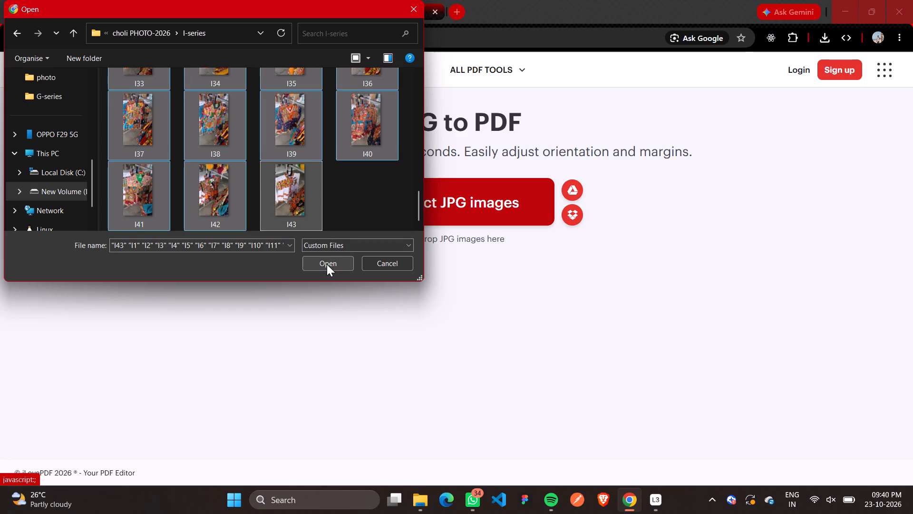
pyautogui.click(327, 263)
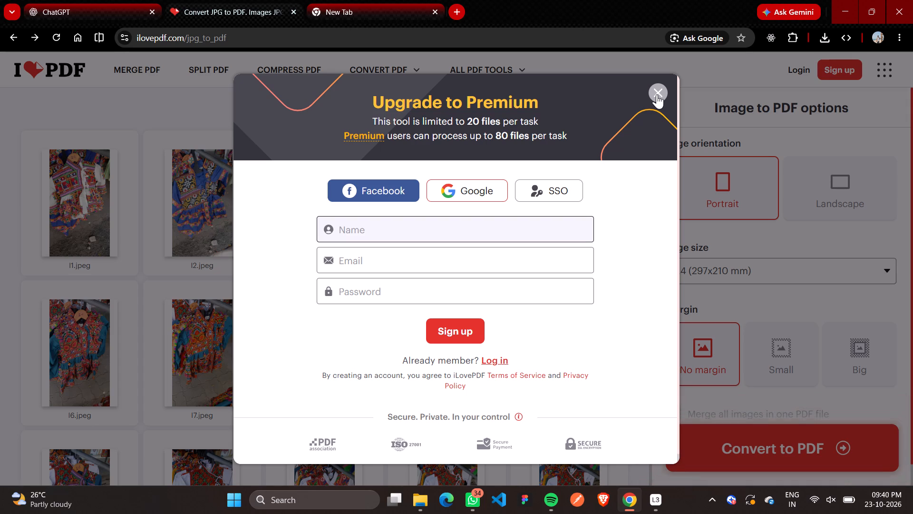
pyautogui.click(657, 94)
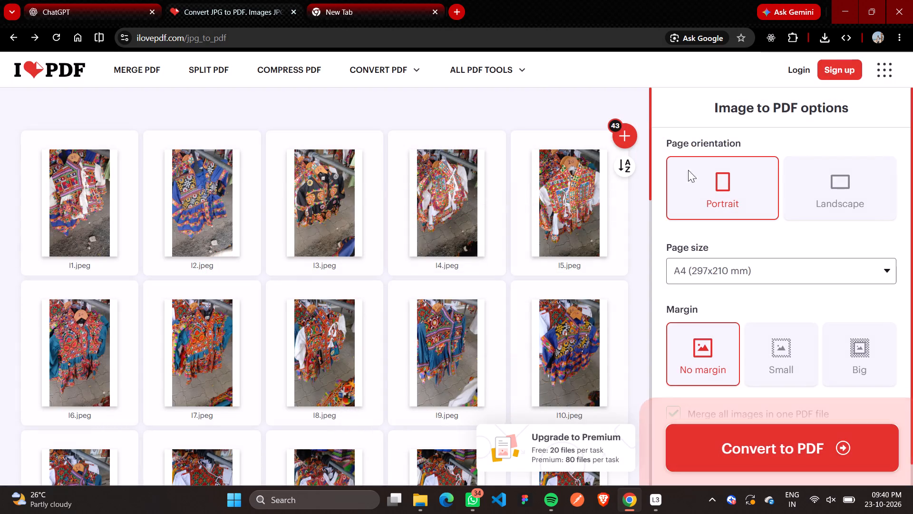
# Convert the loaded I-series photos to PDF, continuing for free with 20 files.
pyautogui.click(787, 458)
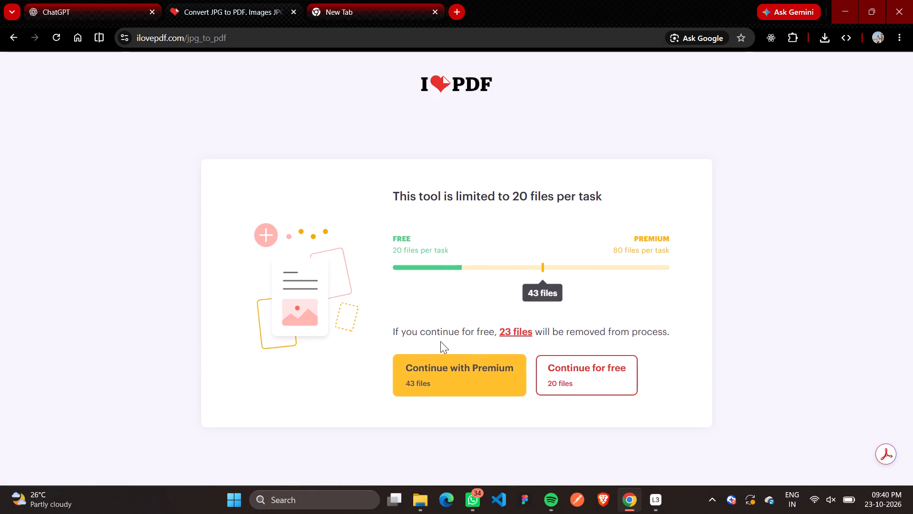
pyautogui.click(589, 392)
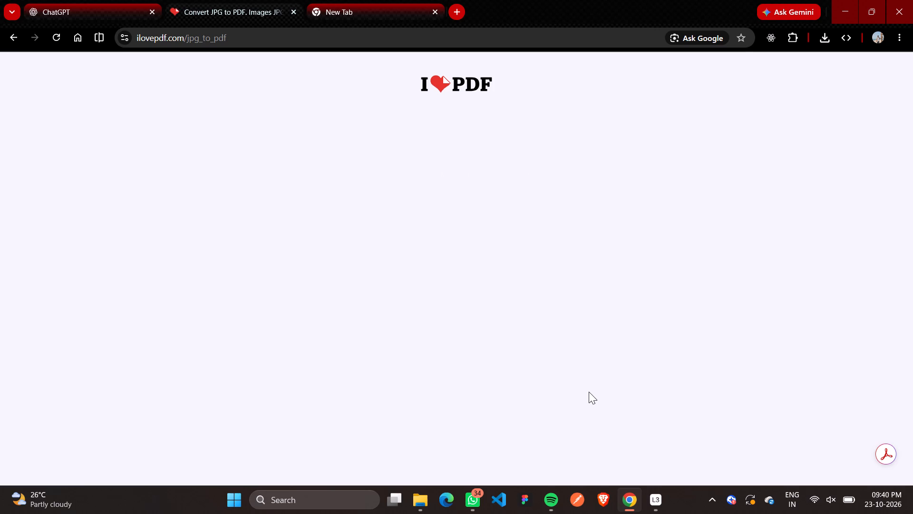
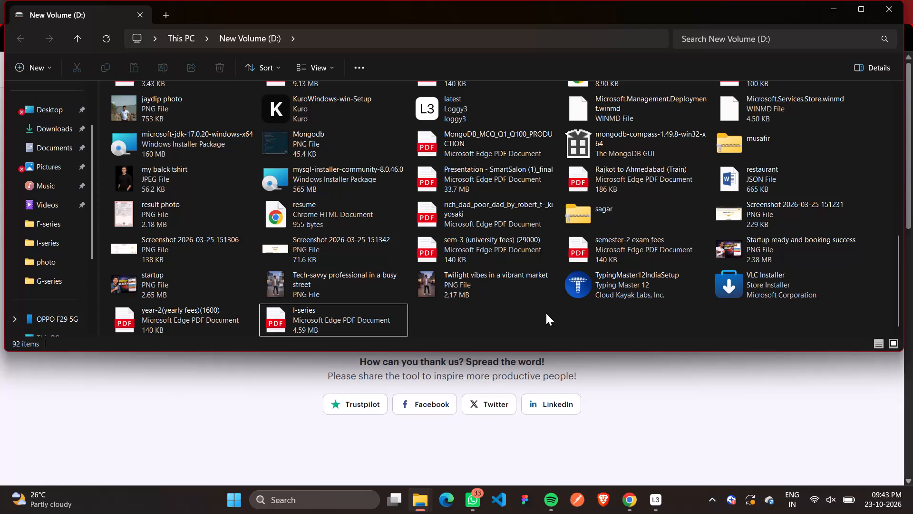
pyautogui.click(825, 4)
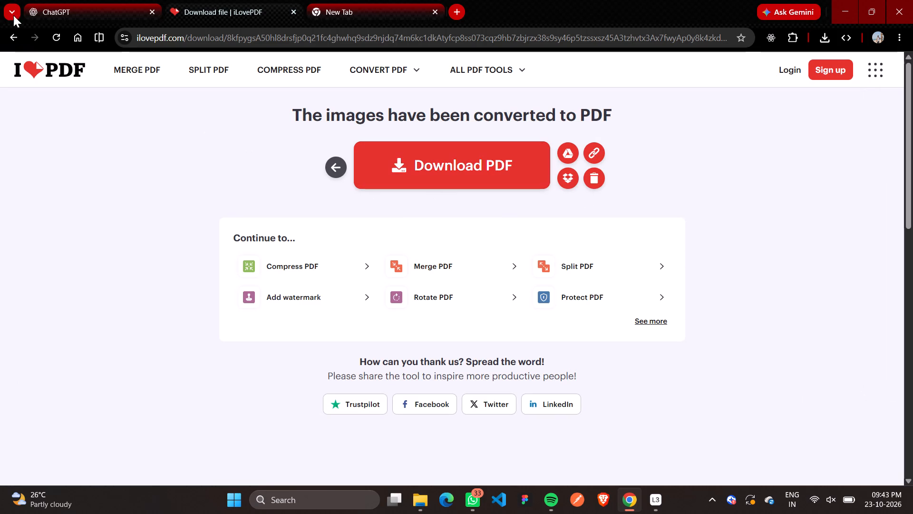
pyautogui.click(12, 35)
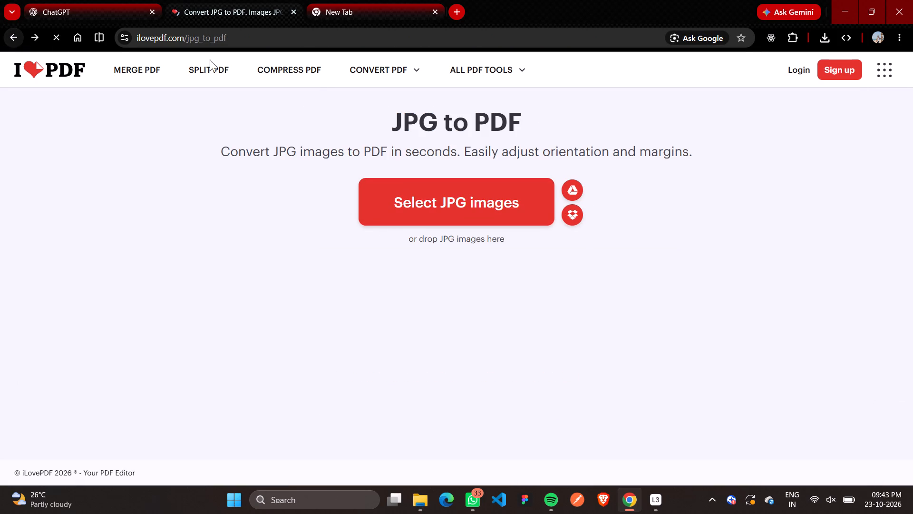
pyautogui.click(528, 212)
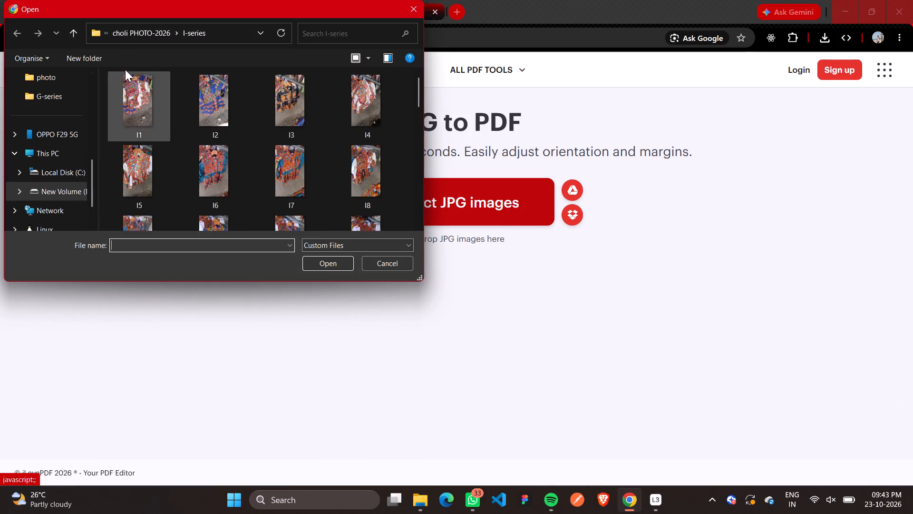
pyautogui.click(137, 36)
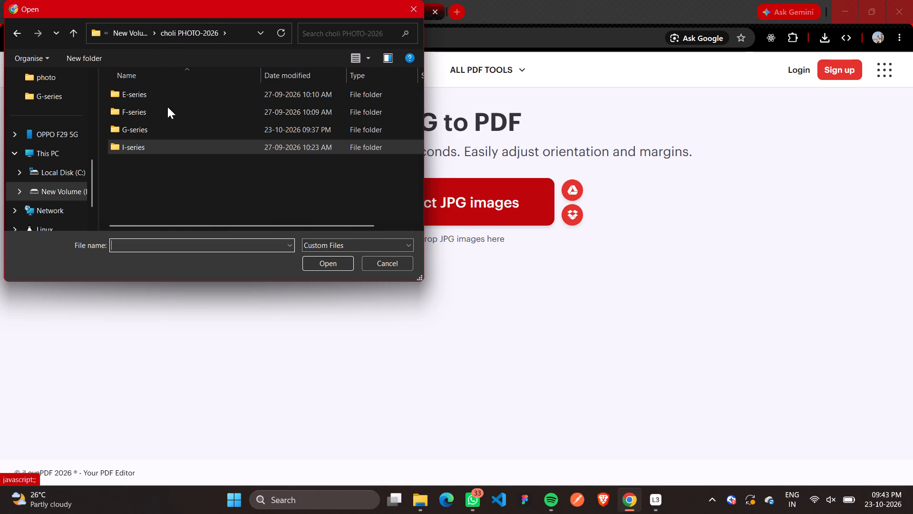
pyautogui.doubleClick(167, 107)
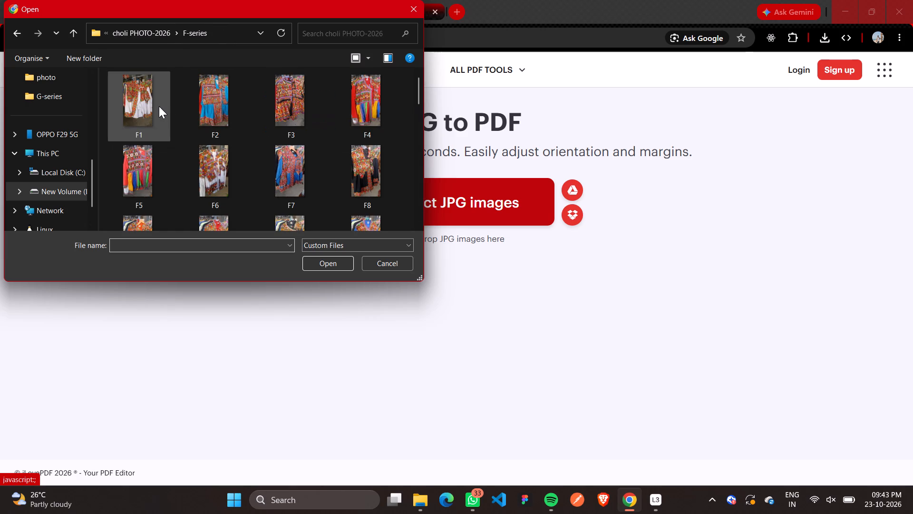
pyautogui.keyDown('shift'); pyautogui.click(159, 106); pyautogui.keyUp('shift')
pyautogui.keyDown('shift'); pyautogui.scroll(-14, 159, 106); pyautogui.keyUp('shift')
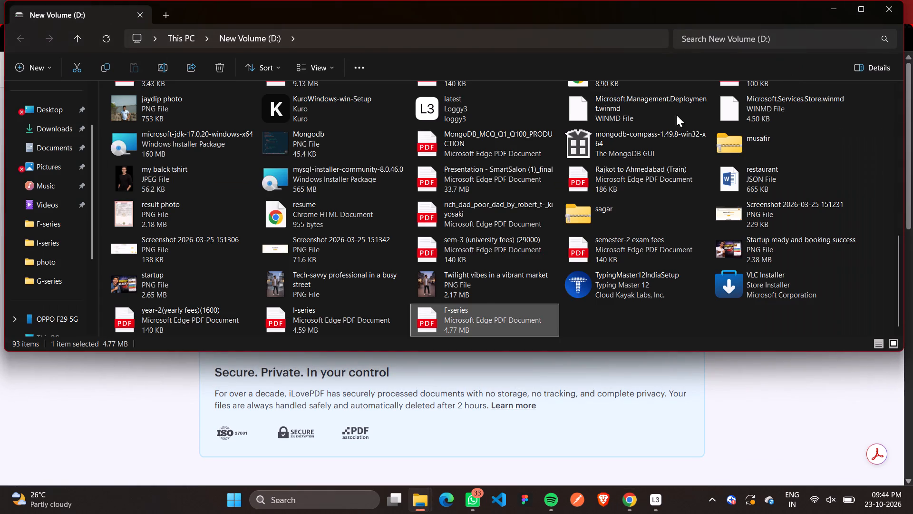
pyautogui.doubleClick(496, 316)
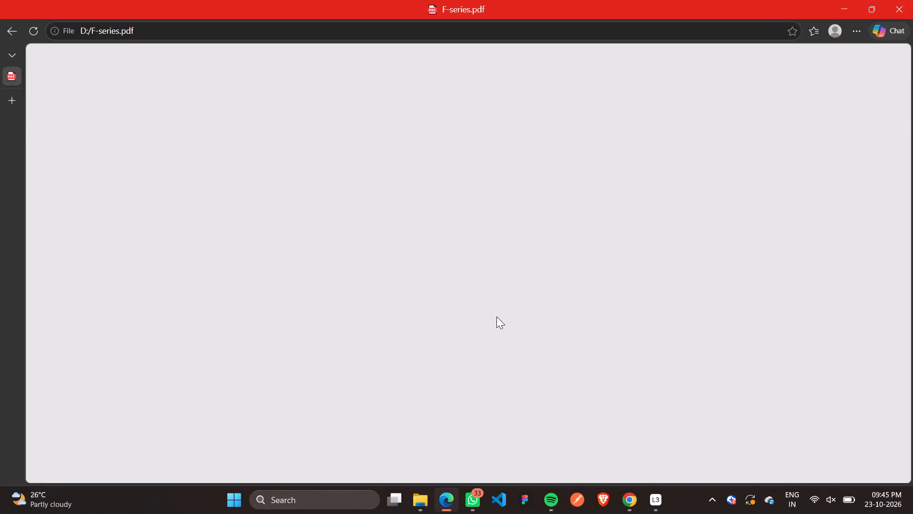
pyautogui.scroll(-8, 582, 277)
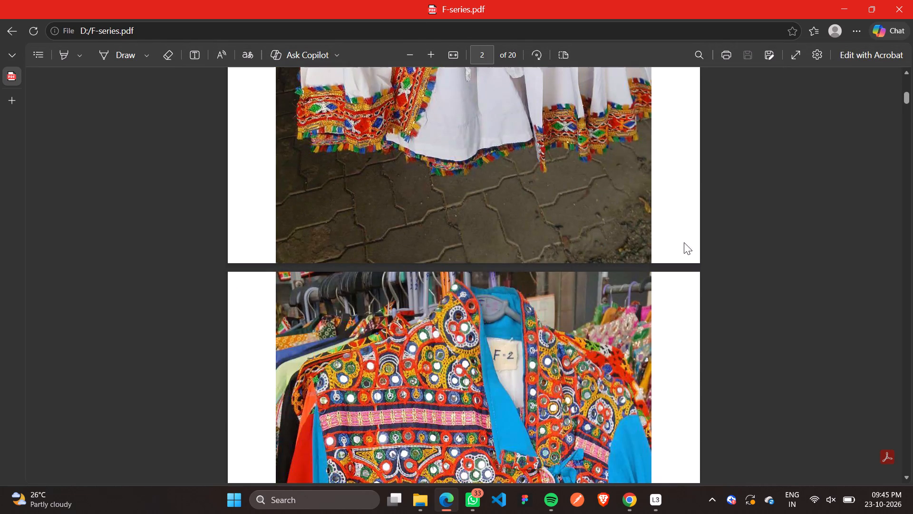
pyautogui.moveTo(908, 101); pyautogui.dragTo(904, 482)
pyautogui.scroll(5, 710, 367)
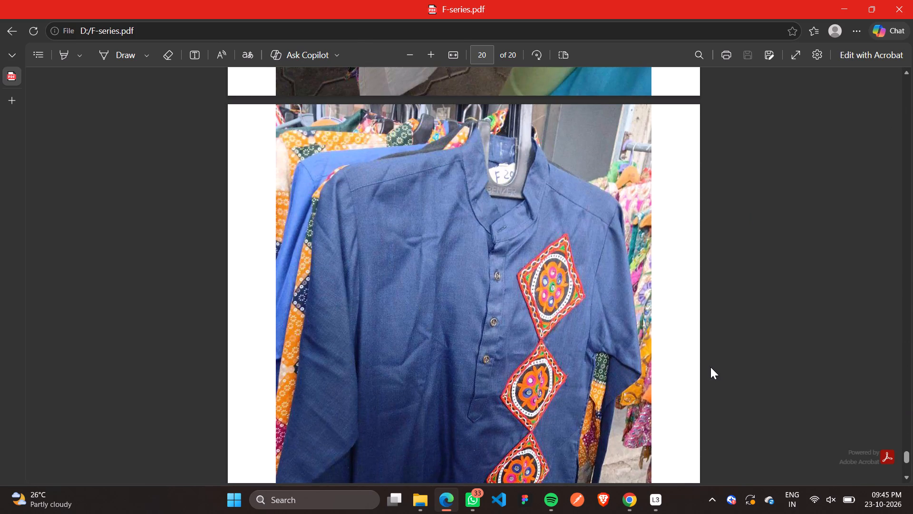
pyautogui.scroll(3, 710, 366)
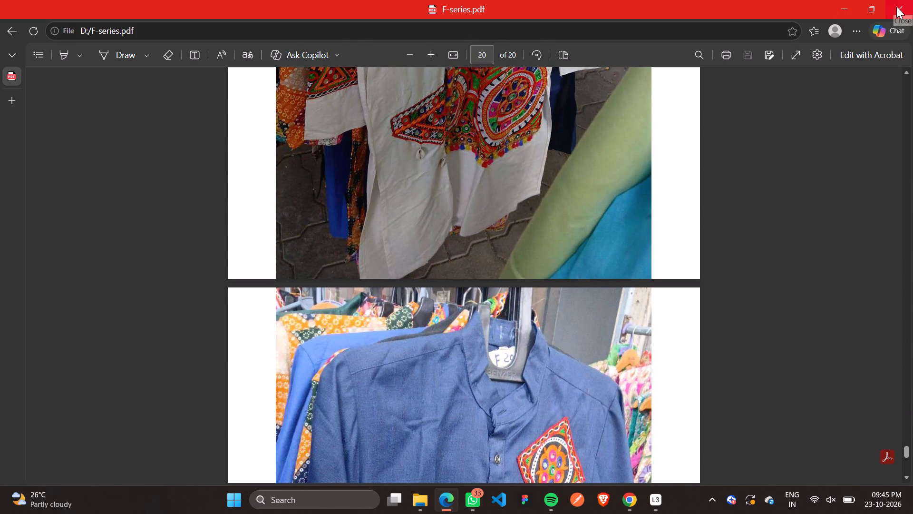
pyautogui.click(896, 7)
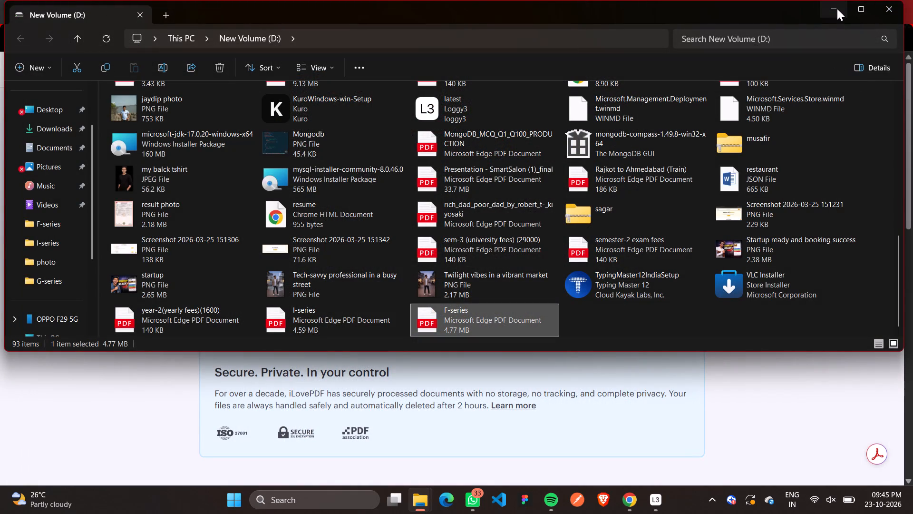
pyautogui.click(837, 9)
pyautogui.click(824, 35)
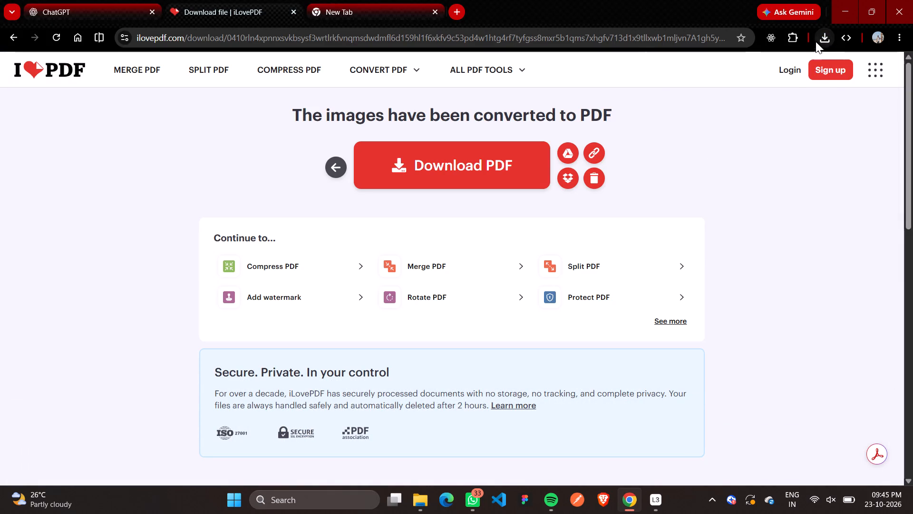
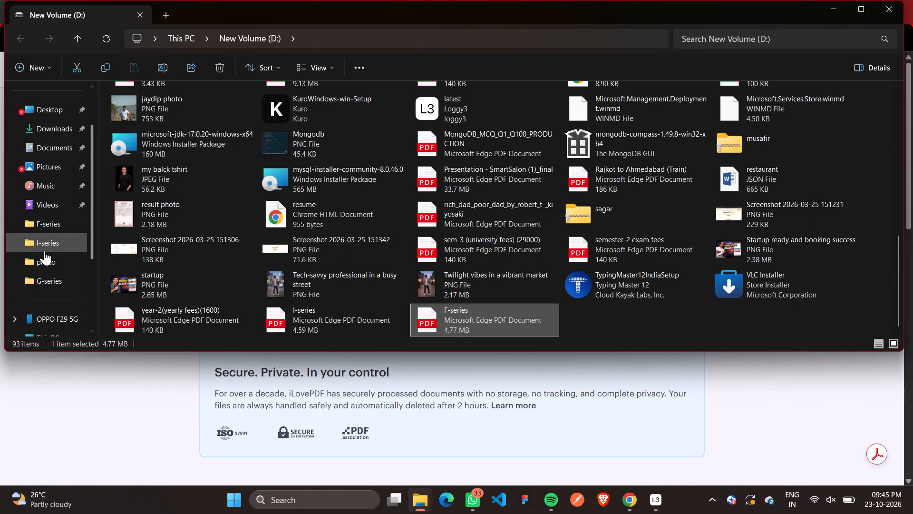
# Locate the choli PHOTO-2026 folder among the folders on New Volume (D:).
pyautogui.scroll(2, 53, 222)
pyautogui.scroll(-2, 53, 222)
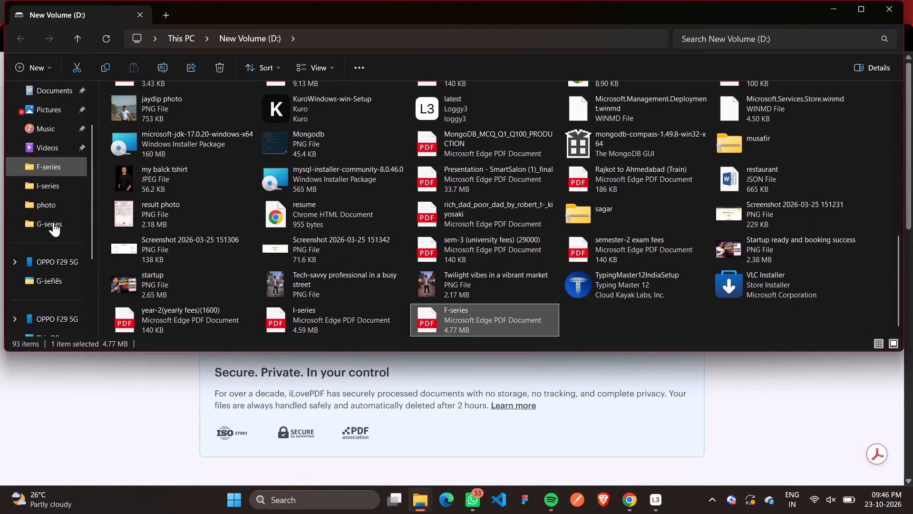
pyautogui.scroll(1, 297, 284)
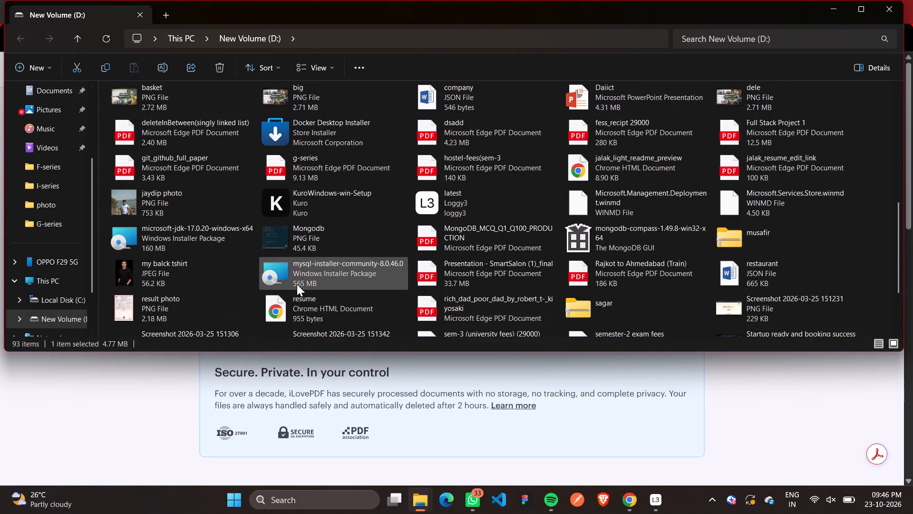
pyautogui.scroll(2, 450, 257)
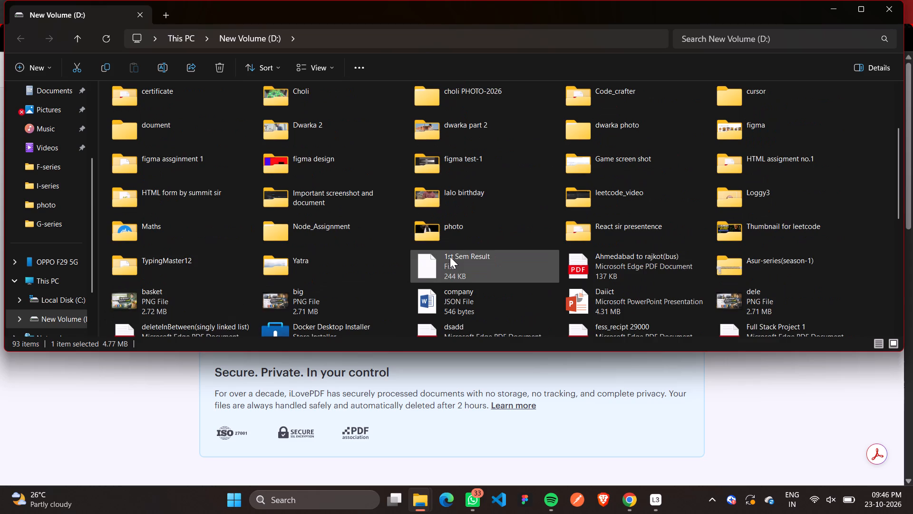
pyautogui.scroll(2, 450, 257)
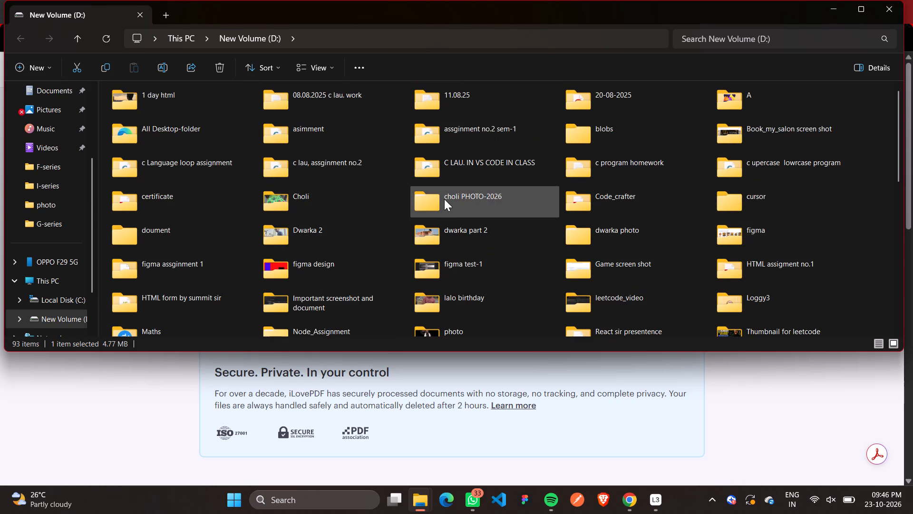
# Check the E-series and F-series folders in choli PHOTO-2026 on drive D for the photos they hold.
pyautogui.scroll(1, 301, 232)
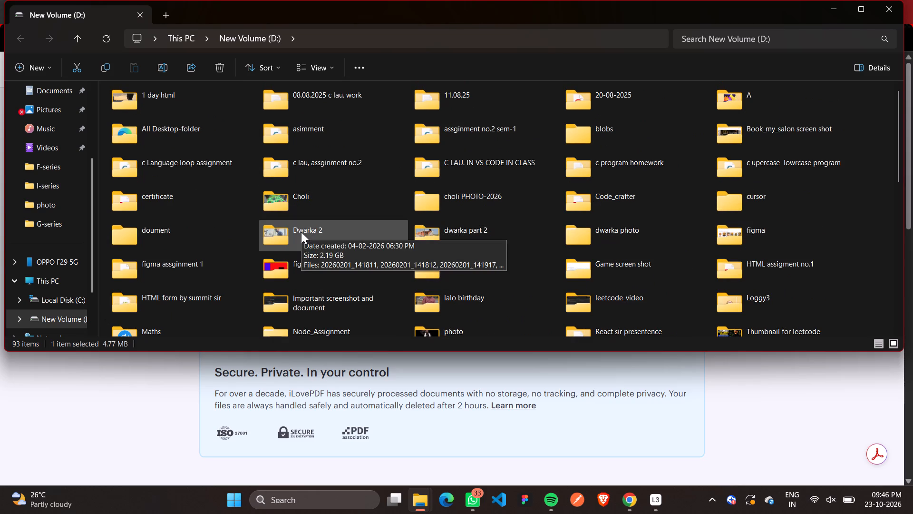
pyautogui.doubleClick(425, 199)
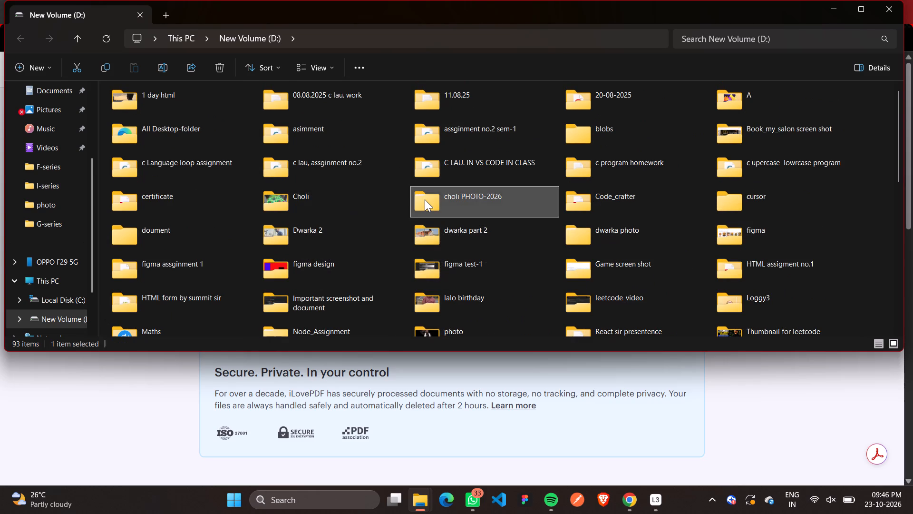
pyautogui.doubleClick(230, 110)
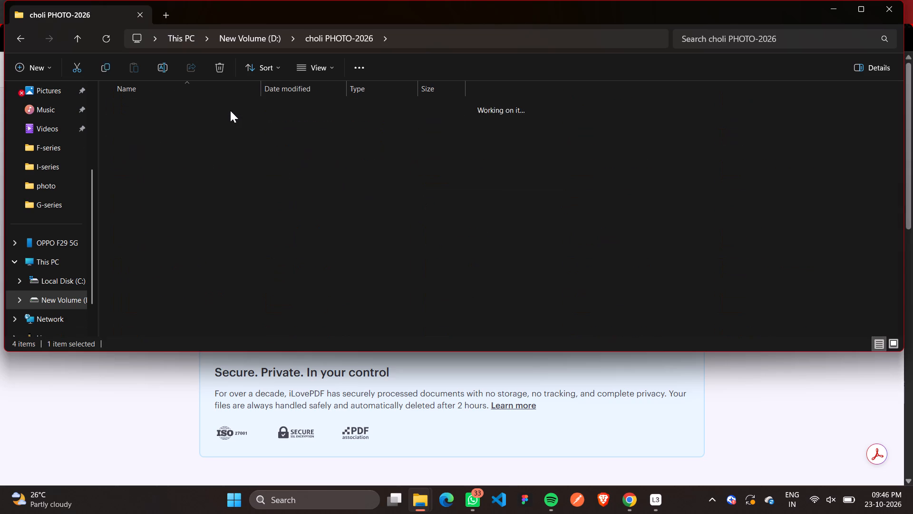
pyautogui.click(84, 36)
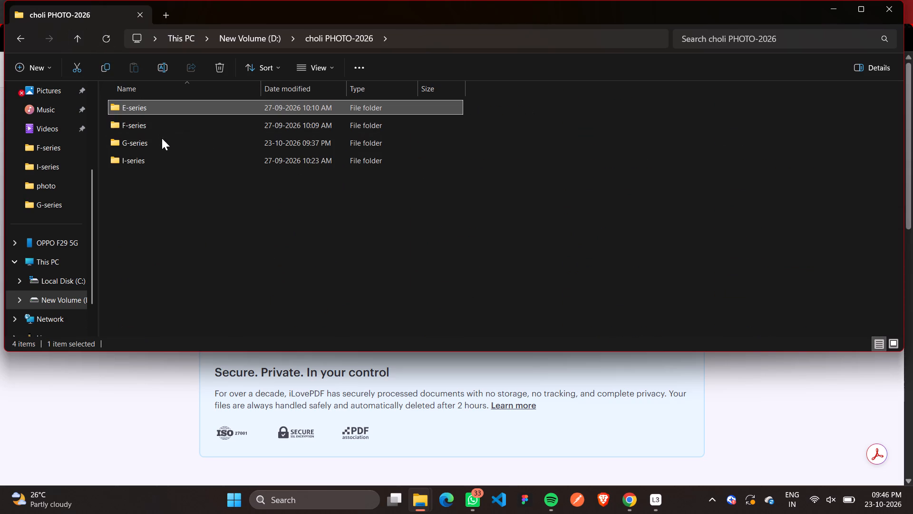
pyautogui.doubleClick(166, 124)
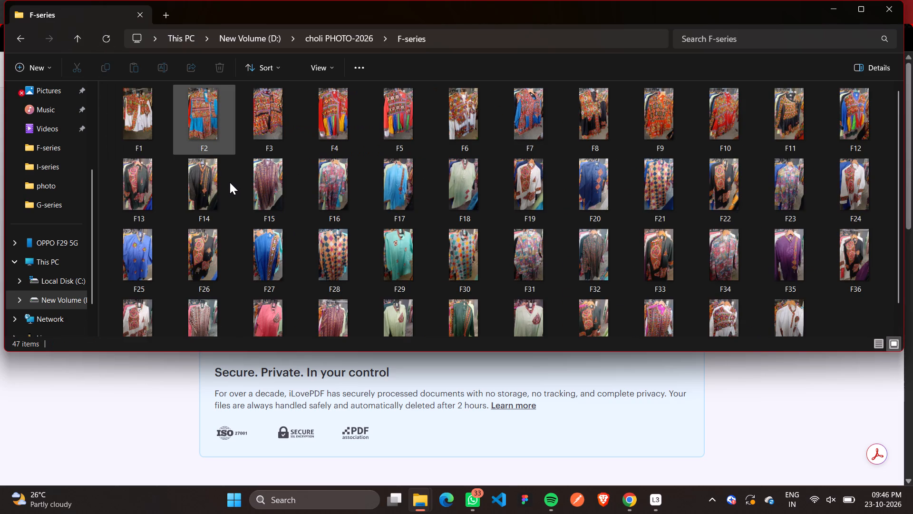
pyautogui.scroll(-1, 230, 182)
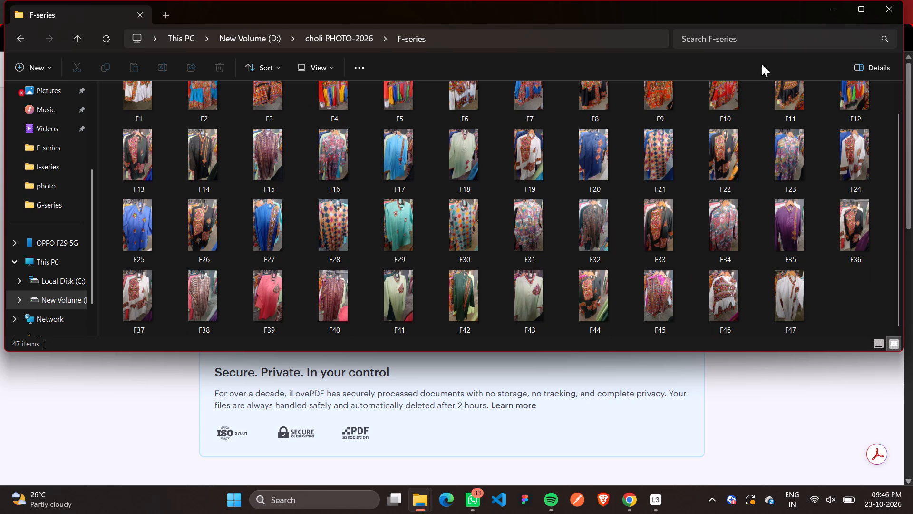
pyautogui.click(831, 6)
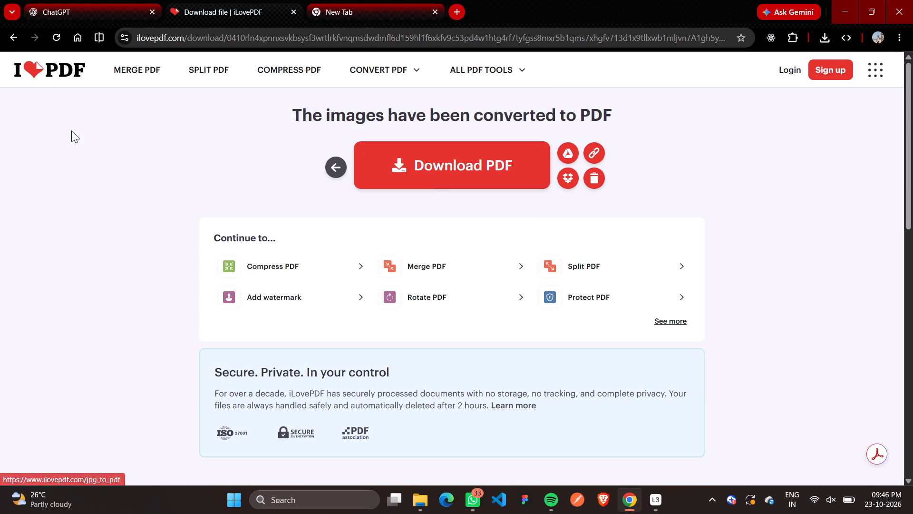
# Start a new JPG to PDF conversion and convert photos F21 to F40 from the F-series folder.
pyautogui.click(12, 35)
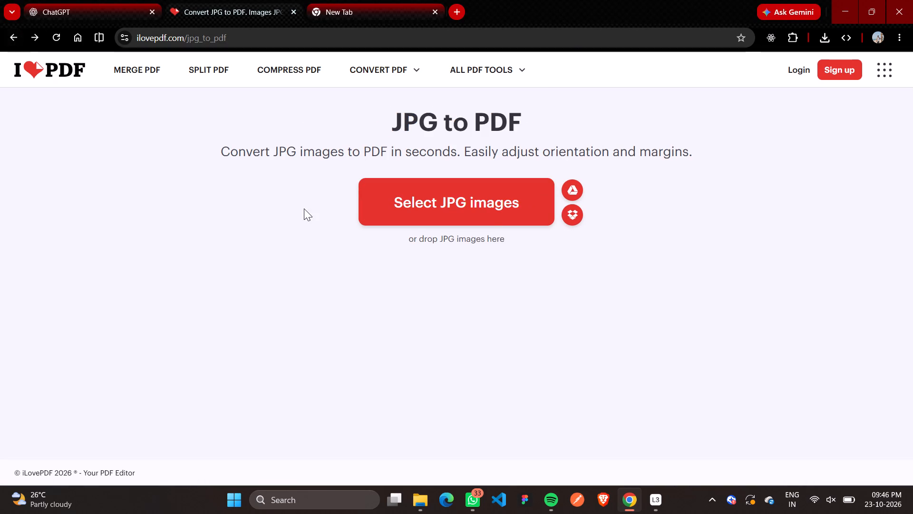
pyautogui.click(489, 217)
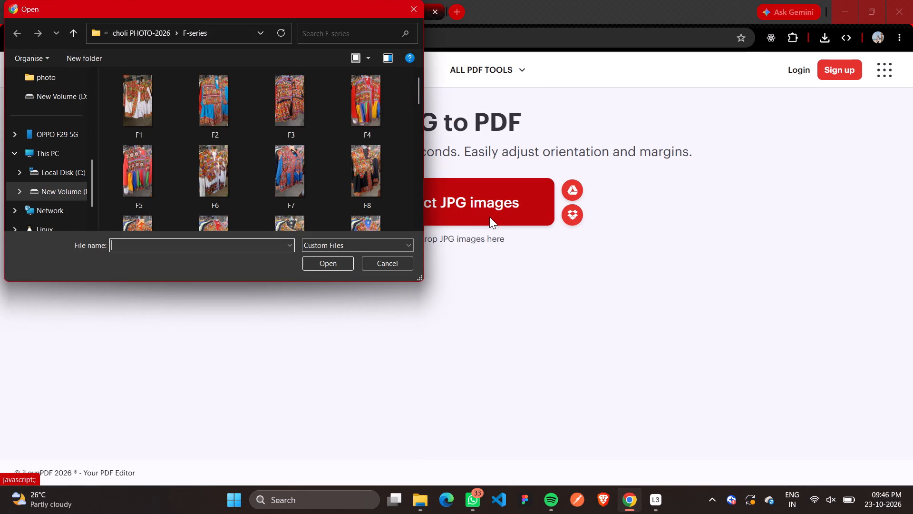
pyautogui.scroll(-3, 333, 211)
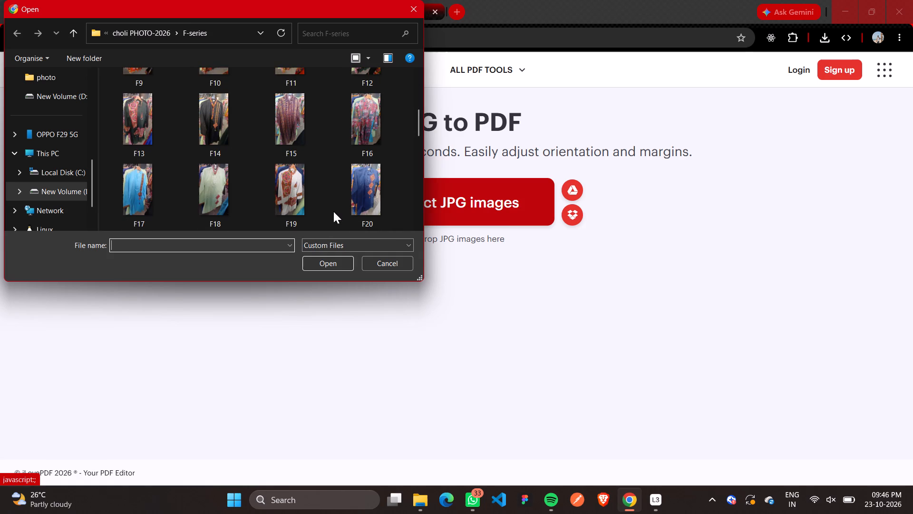
pyautogui.scroll(-1, 333, 211)
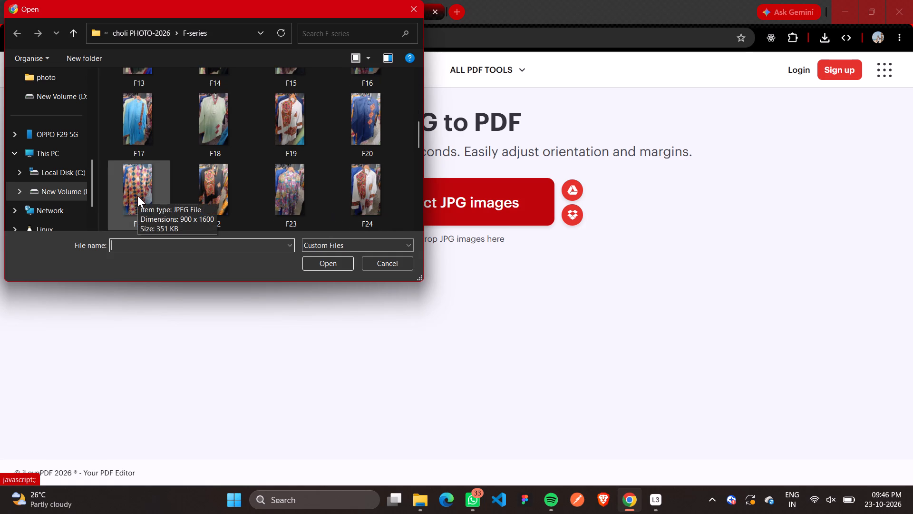
pyautogui.click(137, 196)
pyautogui.scroll(-3, 137, 196)
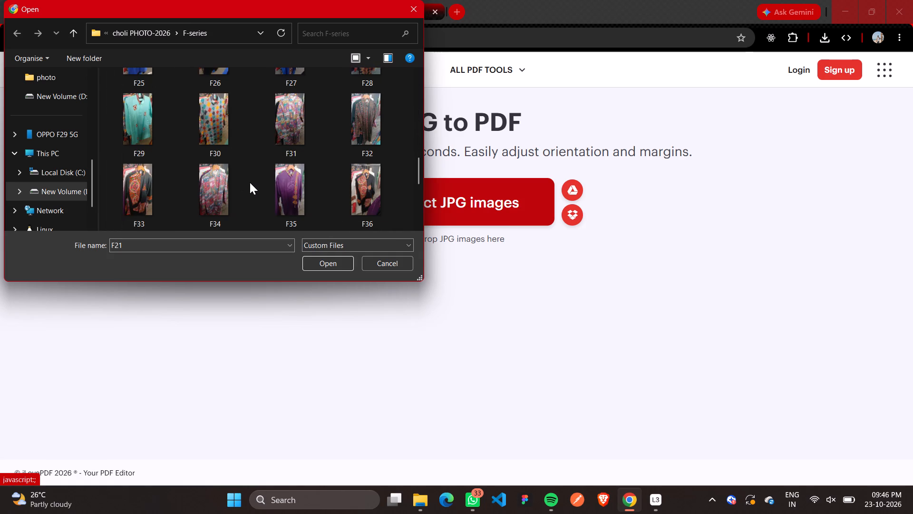
pyautogui.scroll(-2, 250, 182)
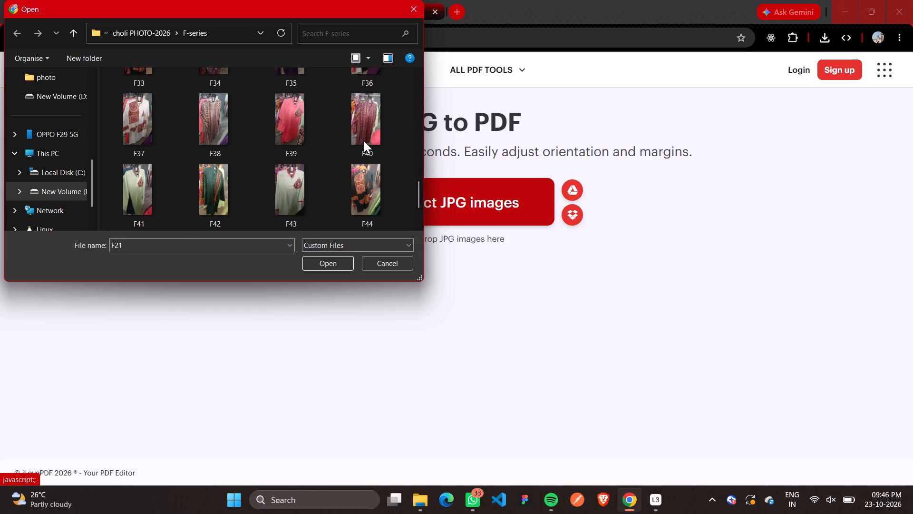
pyautogui.keyDown('shift'); pyautogui.click(364, 141); pyautogui.keyUp('shift')
pyautogui.click(330, 258)
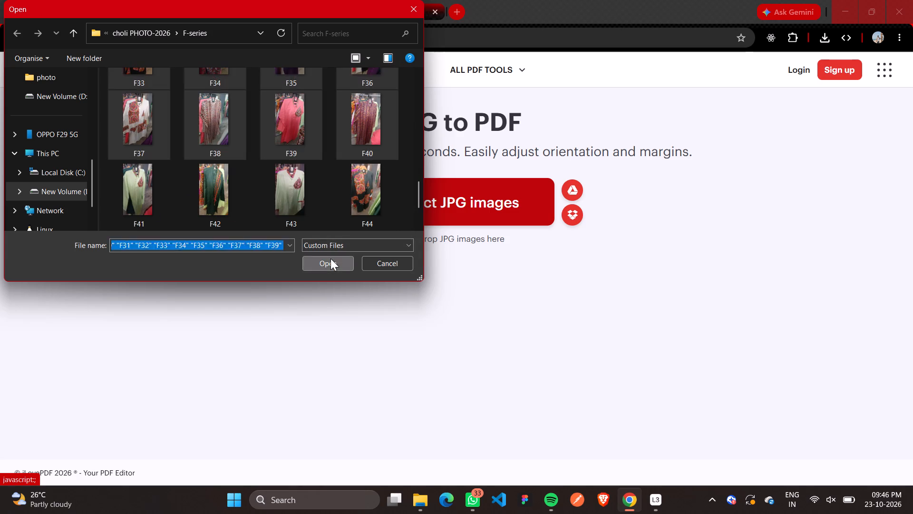
pyautogui.click(819, 450)
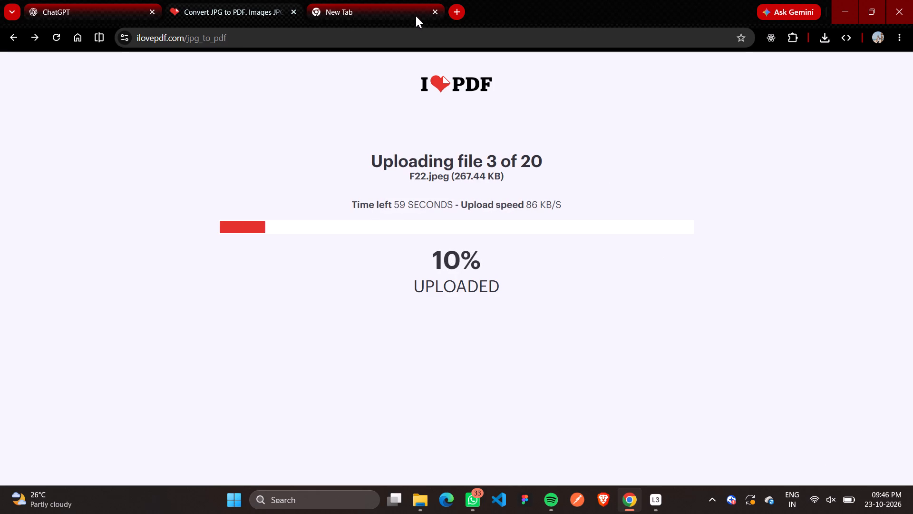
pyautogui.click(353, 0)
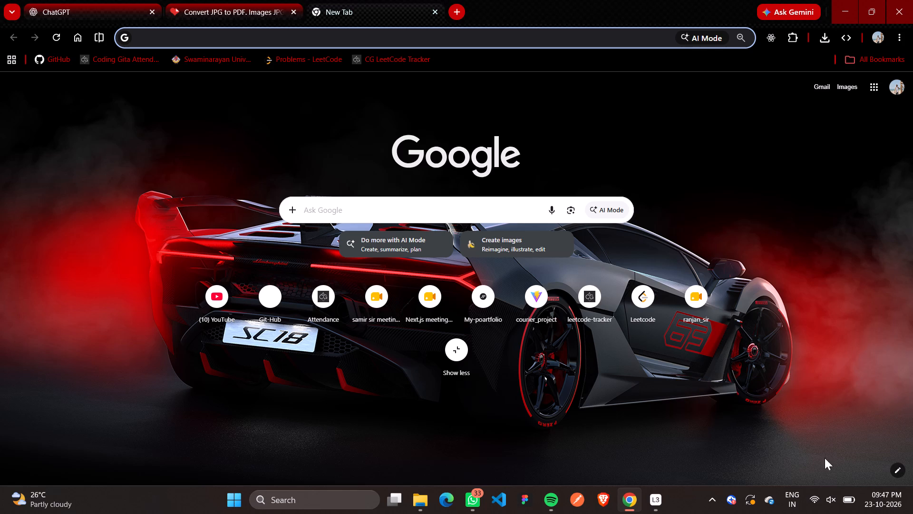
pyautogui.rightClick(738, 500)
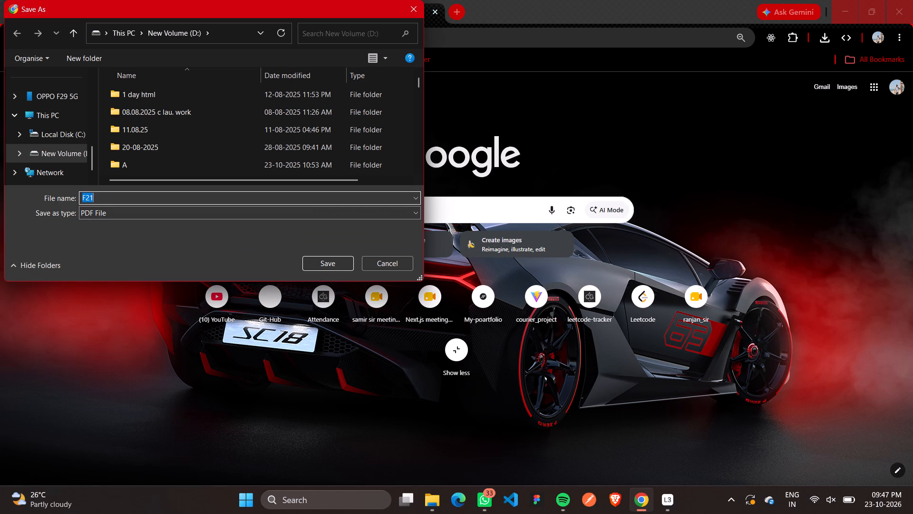
# Clear the suggested file name and look through the folders and existing PDFs on drive D before saving.
pyautogui.press('BackSpace')
pyautogui.scroll(-4, 155, 148)
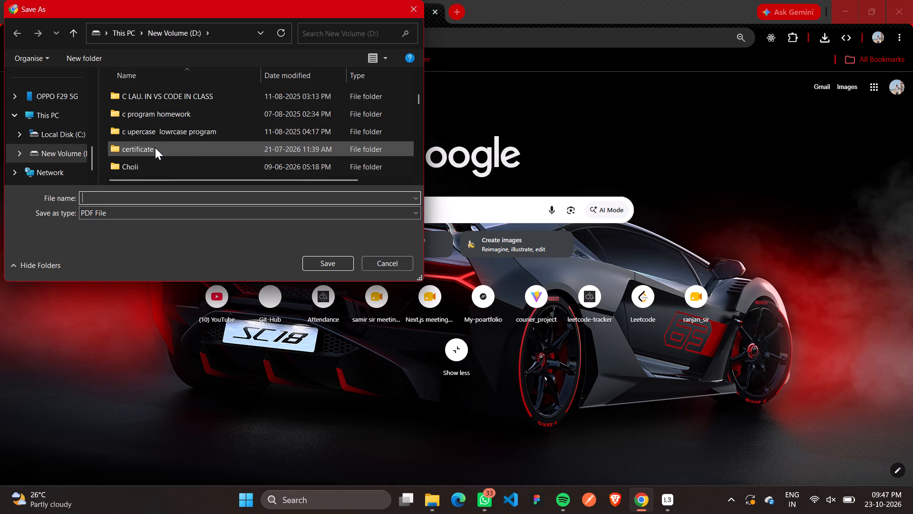
pyautogui.scroll(-2, 155, 148)
pyautogui.scroll(1, 155, 148)
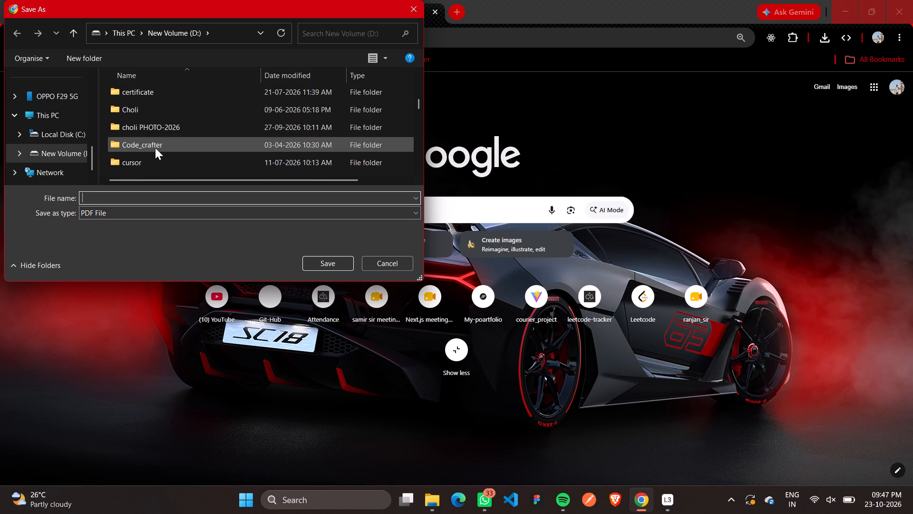
pyautogui.scroll(-4, 155, 148)
pyautogui.scroll(3, 155, 148)
pyautogui.scroll(-2, 155, 148)
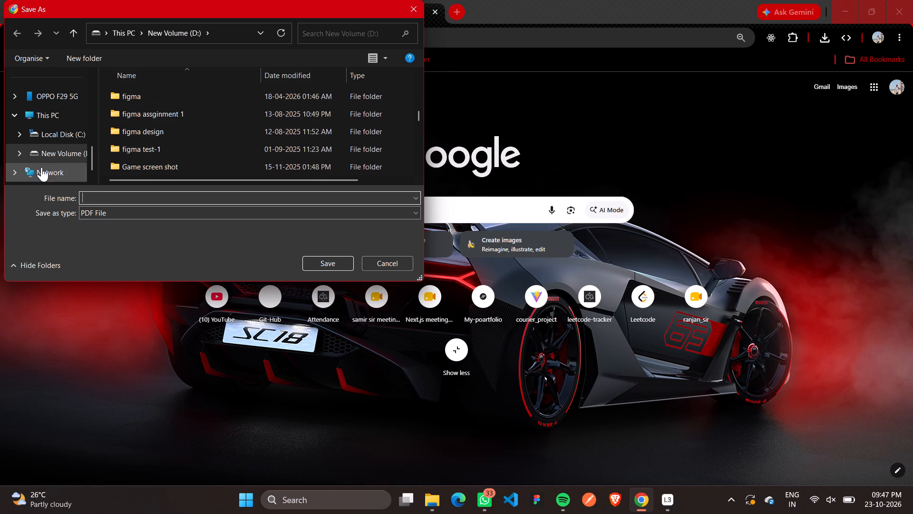
pyautogui.scroll(3, 218, 137)
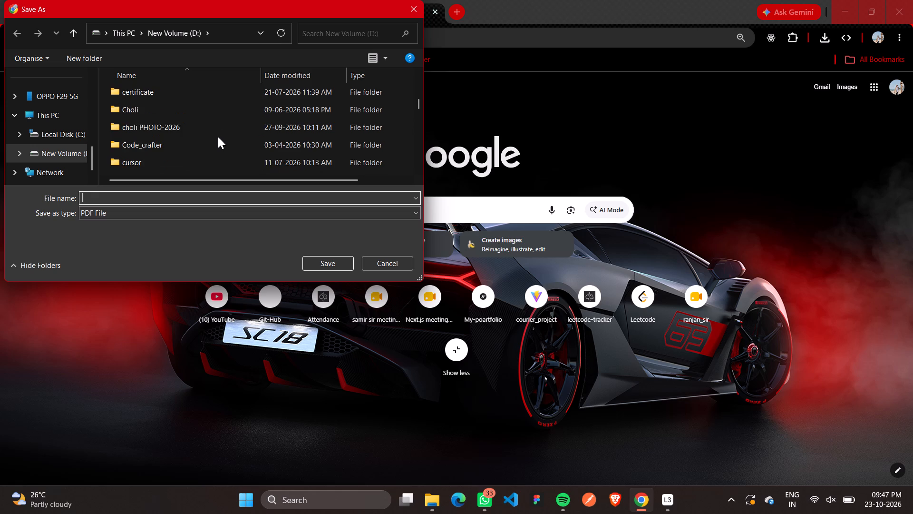
pyautogui.scroll(3, 218, 137)
pyautogui.scroll(-2, 218, 137)
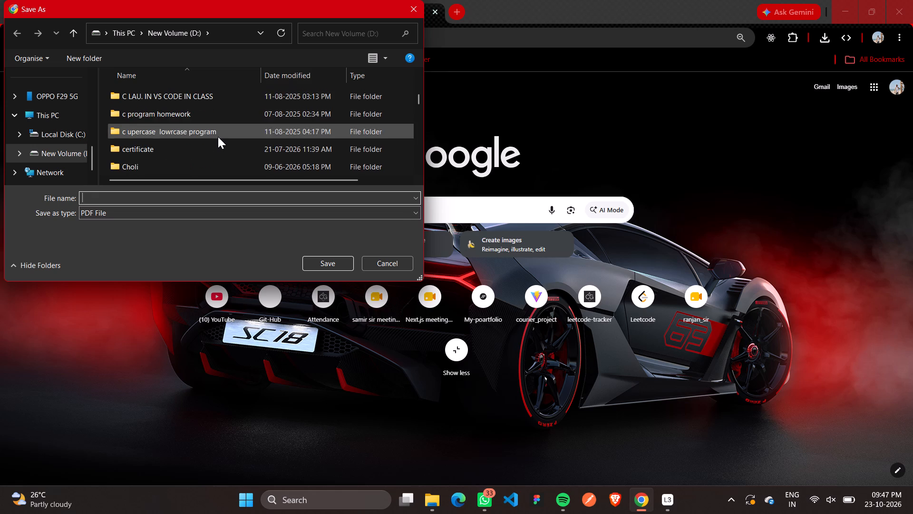
pyautogui.scroll(7, 218, 137)
pyautogui.scroll(-7, 218, 137)
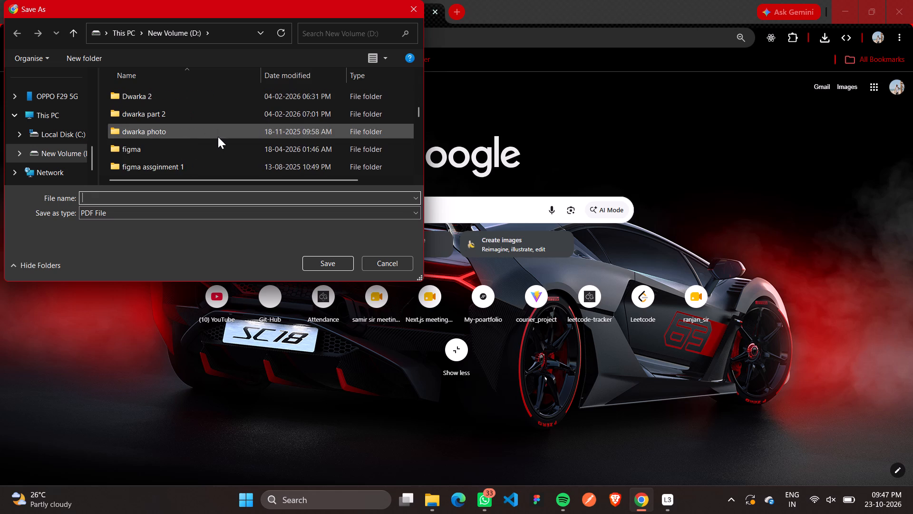
pyautogui.scroll(1, 218, 137)
pyautogui.scroll(-2, 218, 137)
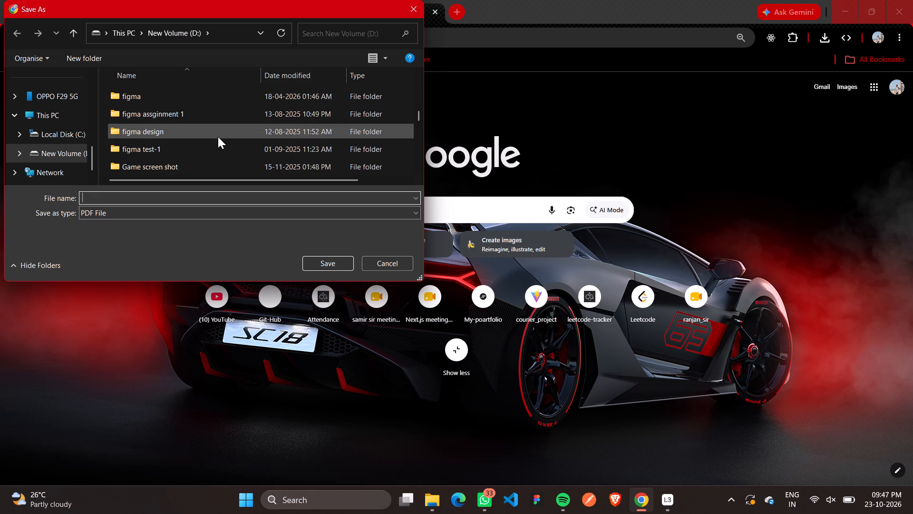
pyautogui.scroll(-3, 218, 137)
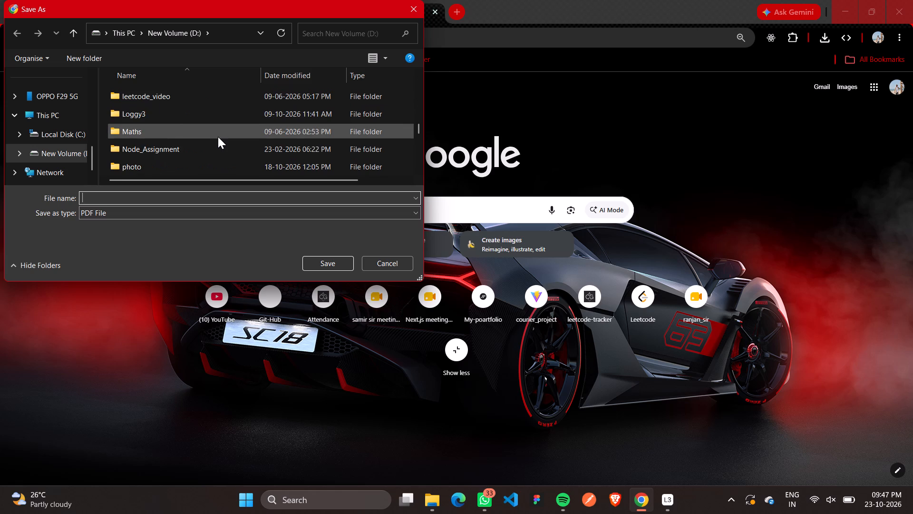
pyautogui.scroll(-4, 218, 137)
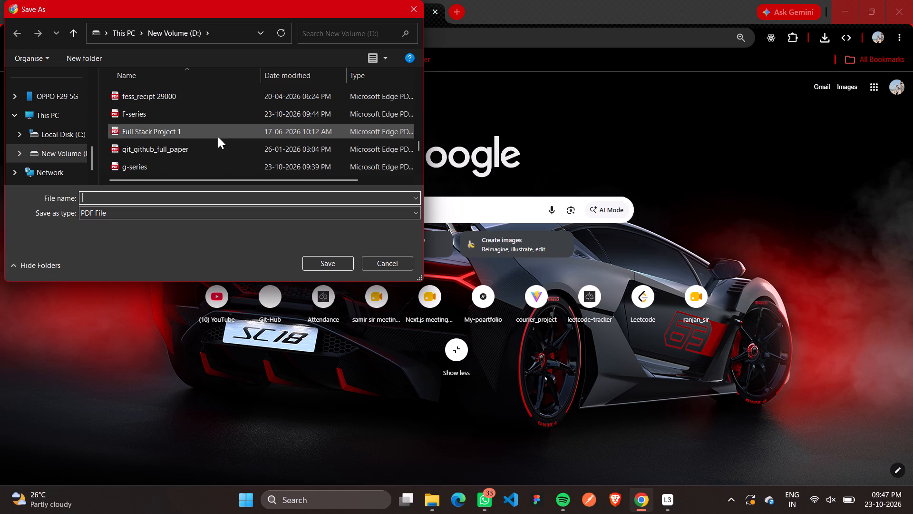
pyautogui.scroll(-6, 218, 137)
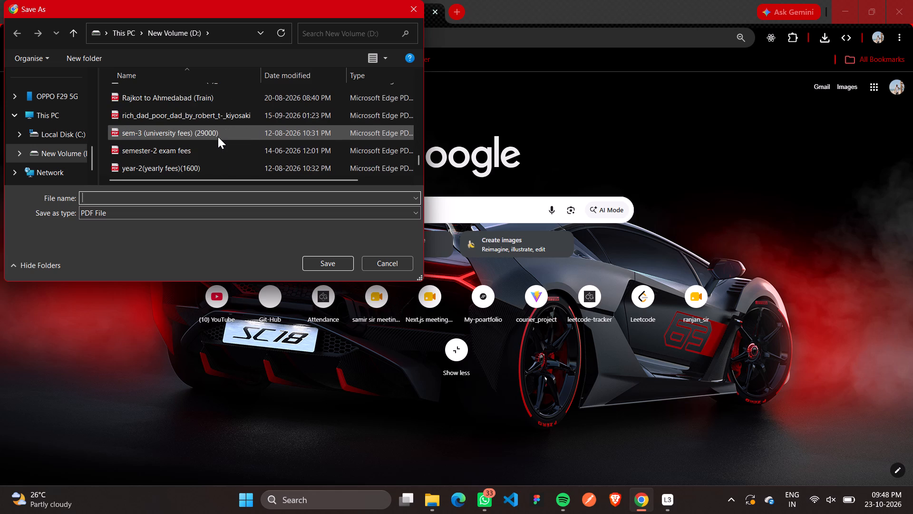
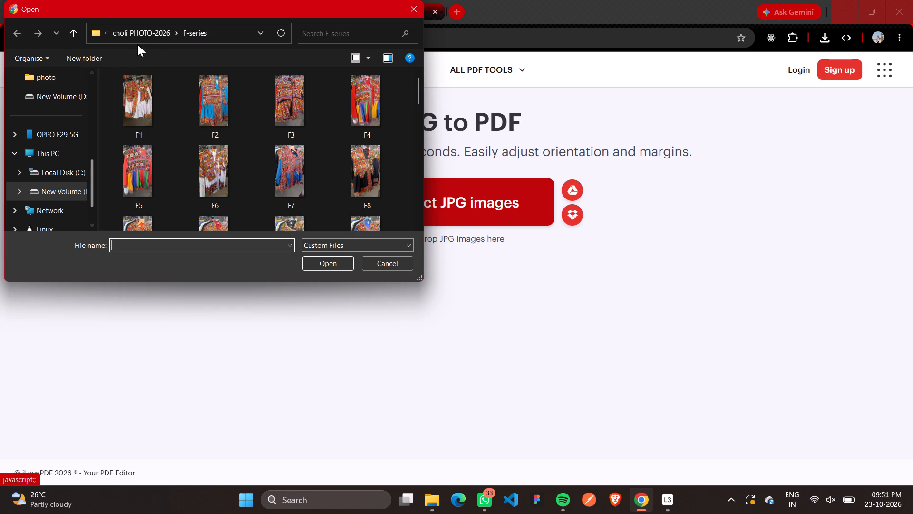
pyautogui.click(143, 33)
pyautogui.doubleClick(169, 146)
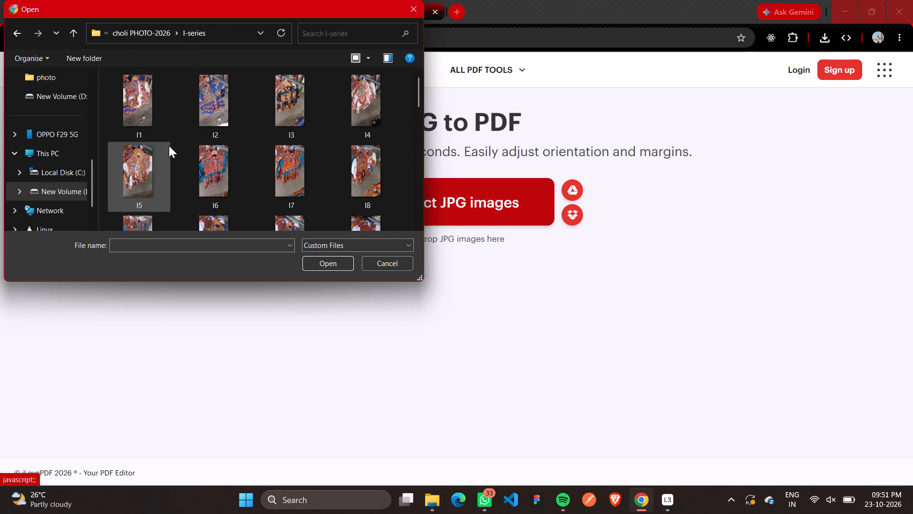
pyautogui.scroll(-3, 169, 146)
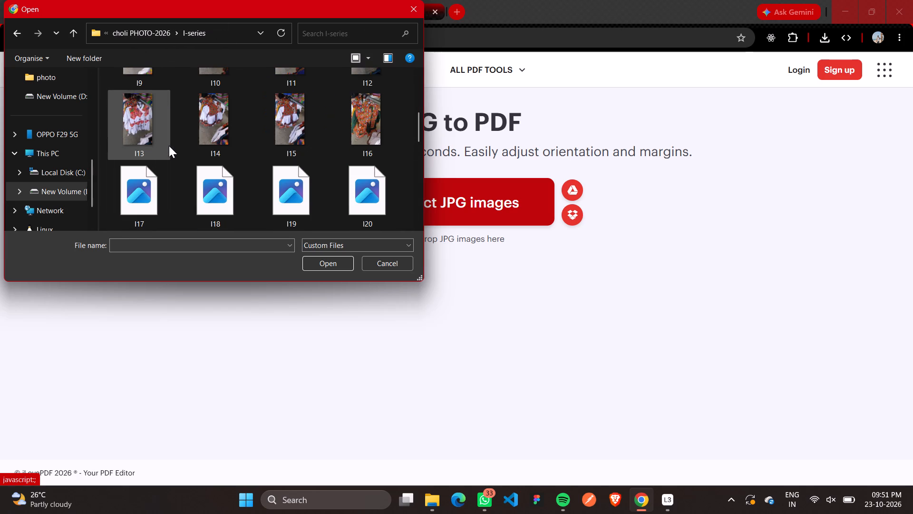
pyautogui.scroll(-1, 169, 146)
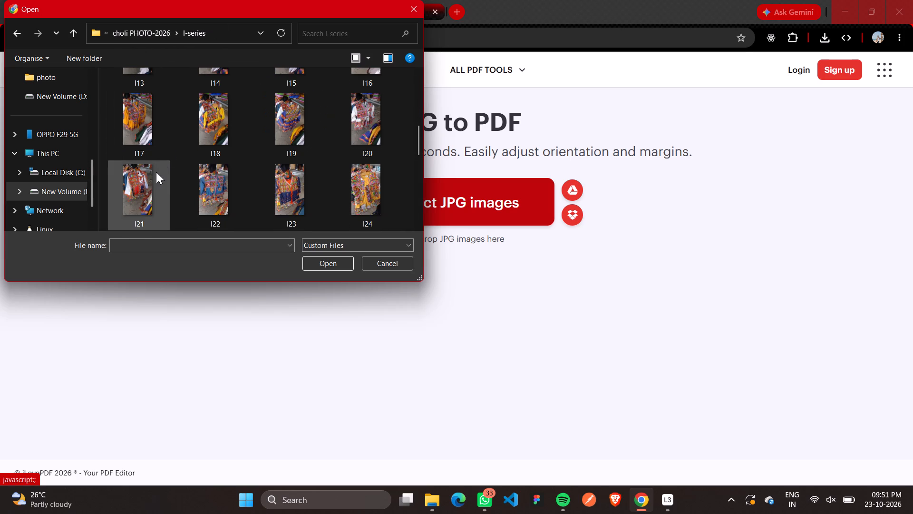
pyautogui.click(155, 173)
pyautogui.keyDown('shift'); pyautogui.scroll(-2, 270, 174); pyautogui.keyUp('shift')
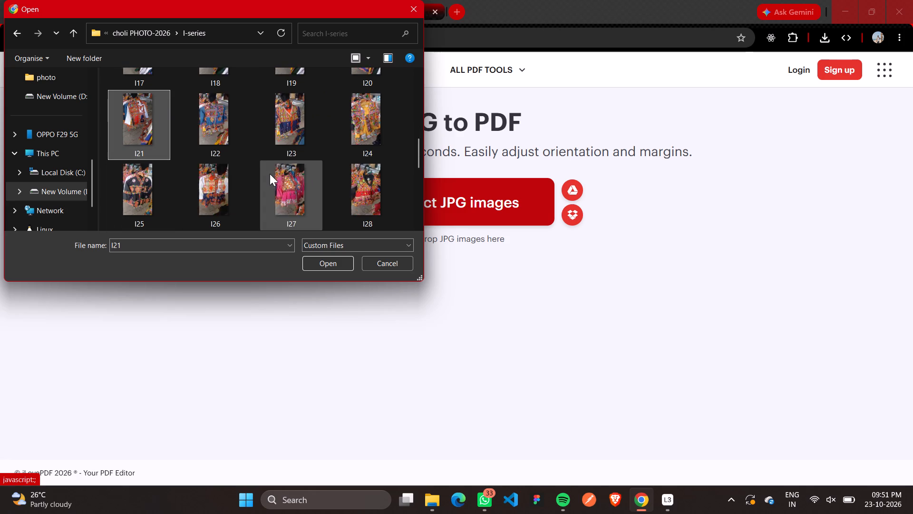
pyautogui.keyDown('shift'); pyautogui.scroll(-2, 270, 174); pyautogui.keyUp('shift')
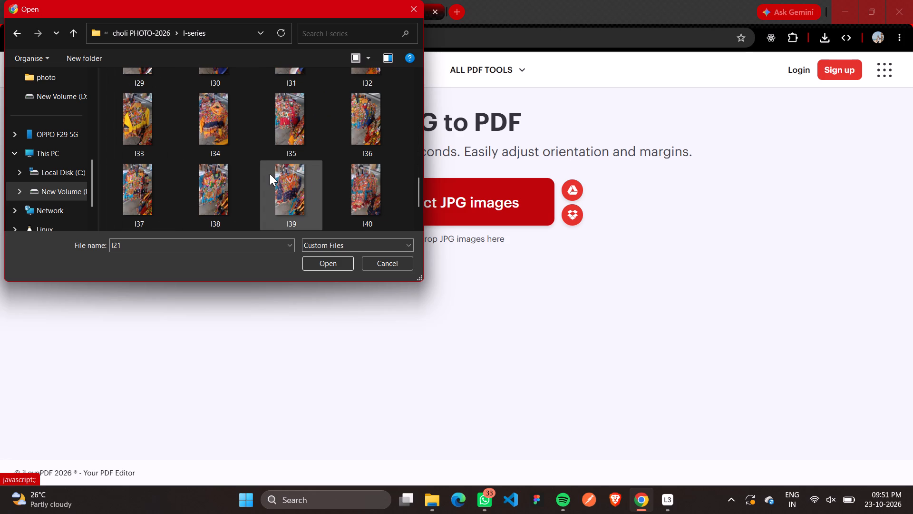
pyautogui.keyDown('shift'); pyautogui.click(363, 187); pyautogui.keyUp('shift')
pyautogui.click(341, 261)
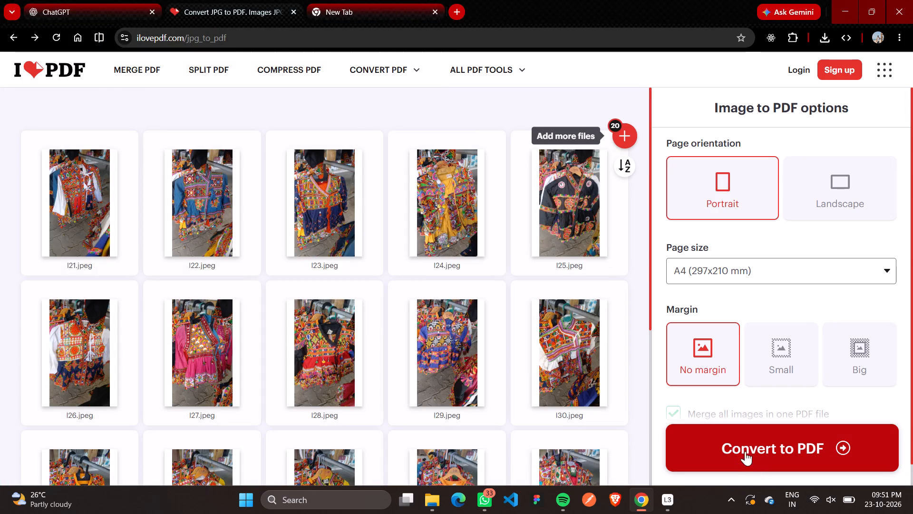
pyautogui.click(745, 450)
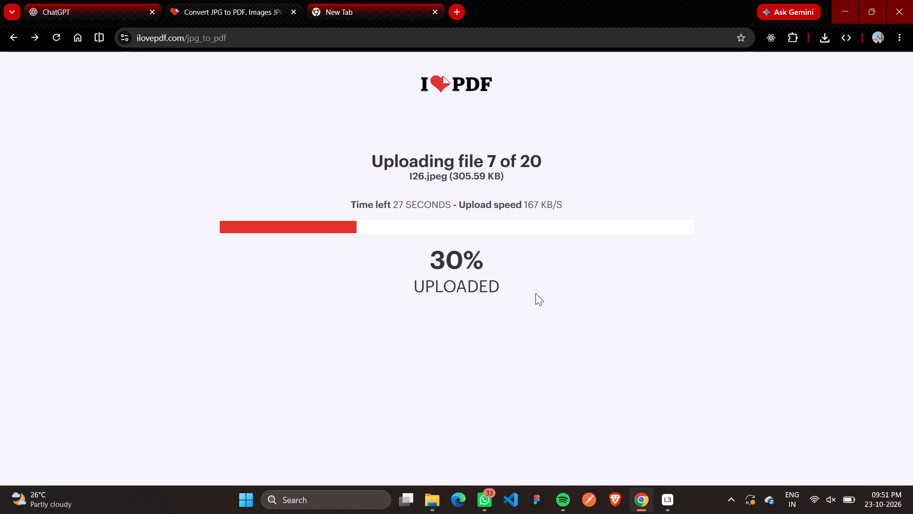
# Switch to Loggy3 and look through today's recorded sessions during the upload.
pyautogui.click(664, 501)
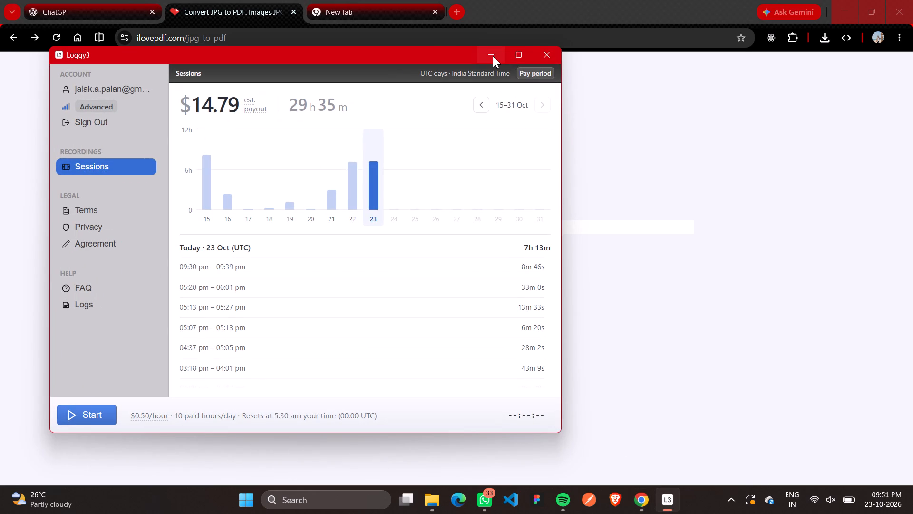
pyautogui.click(493, 56)
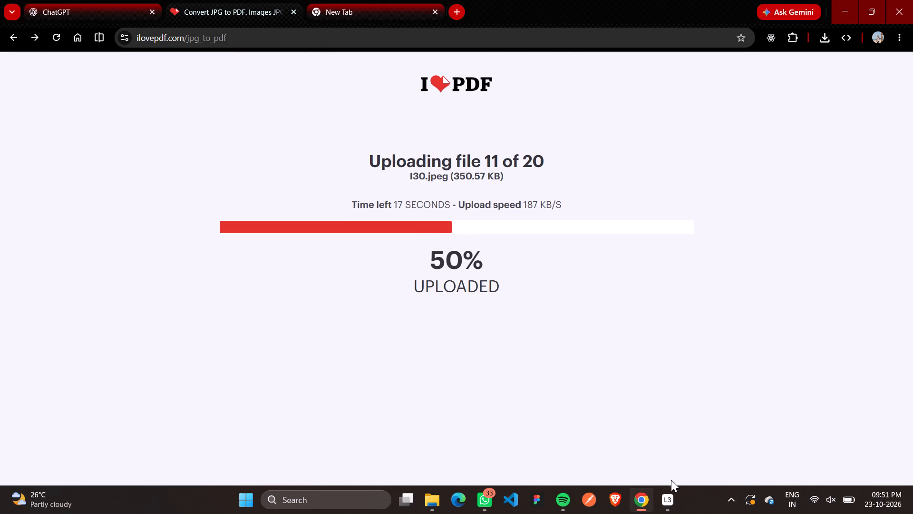
pyautogui.click(667, 497)
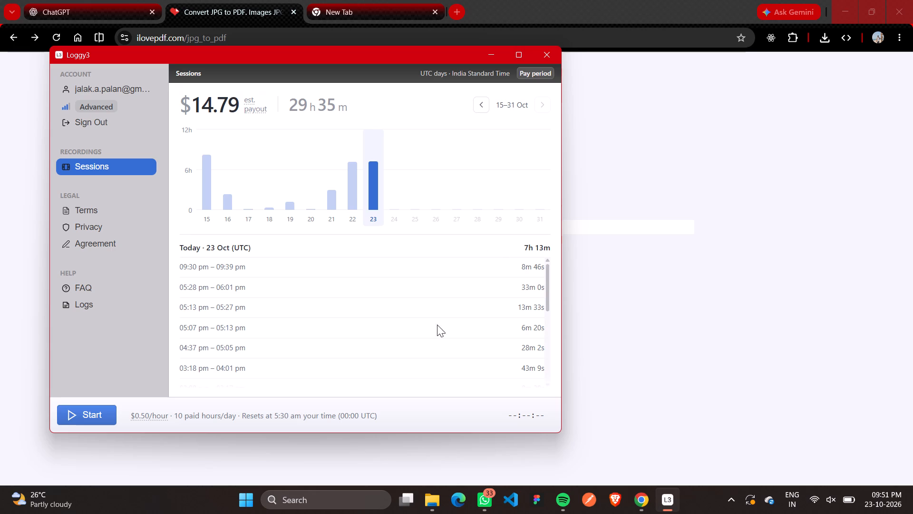
pyautogui.click(503, 264)
pyautogui.scroll(-2, 498, 271)
pyautogui.scroll(1, 498, 273)
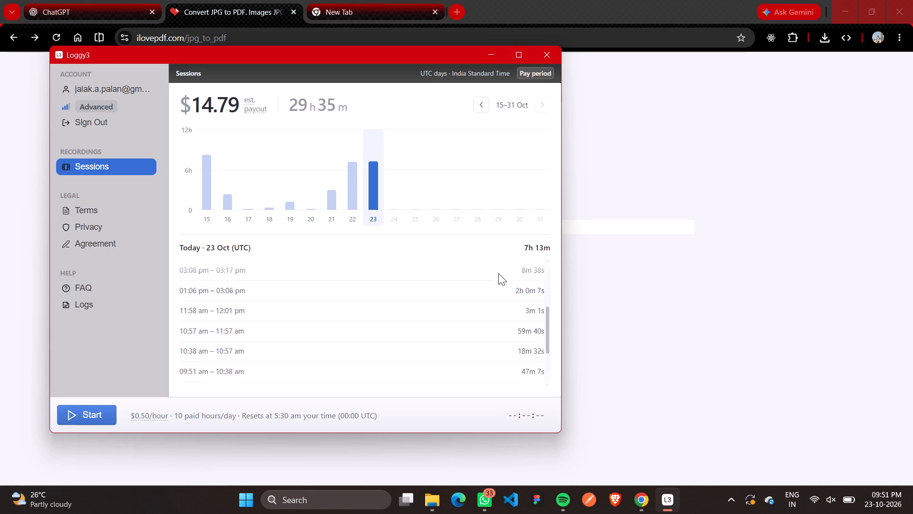
pyautogui.scroll(1, 498, 273)
pyautogui.scroll(-3, 498, 273)
pyautogui.scroll(8, 498, 273)
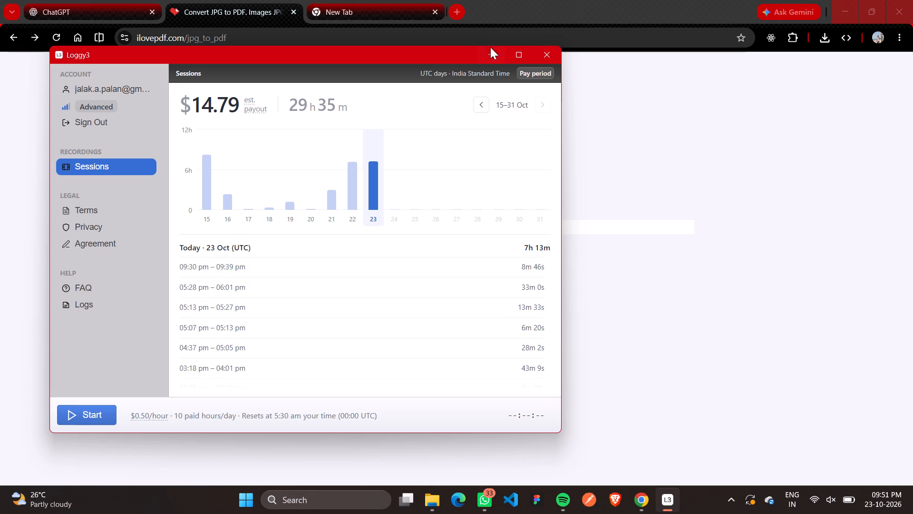
pyautogui.click(489, 53)
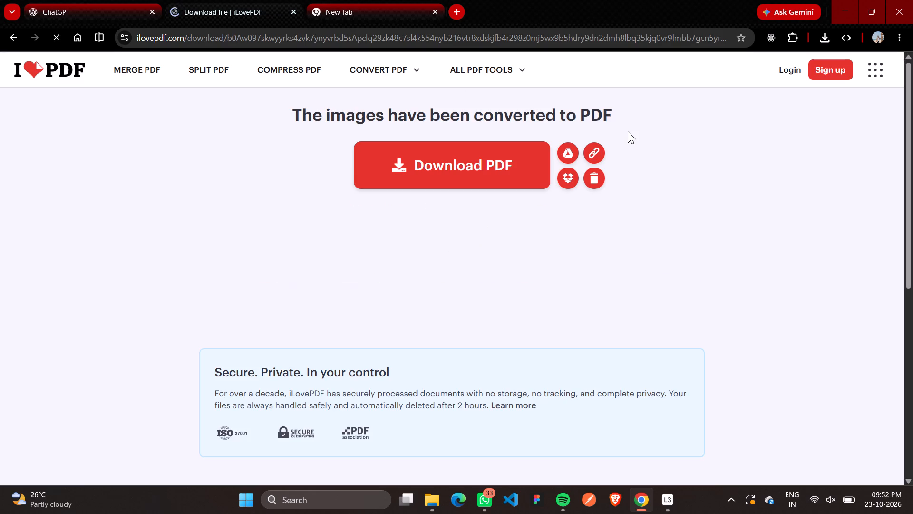
pyautogui.click(420, 166)
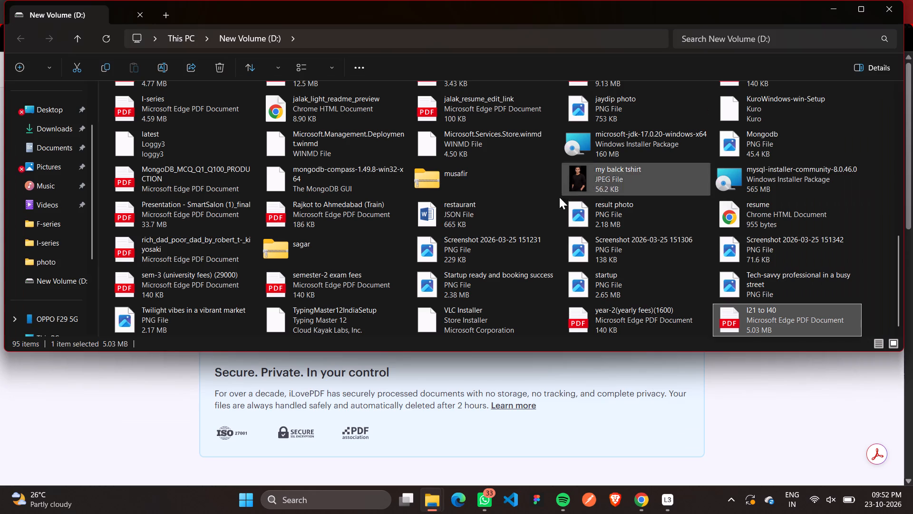
pyautogui.rightClick(805, 314)
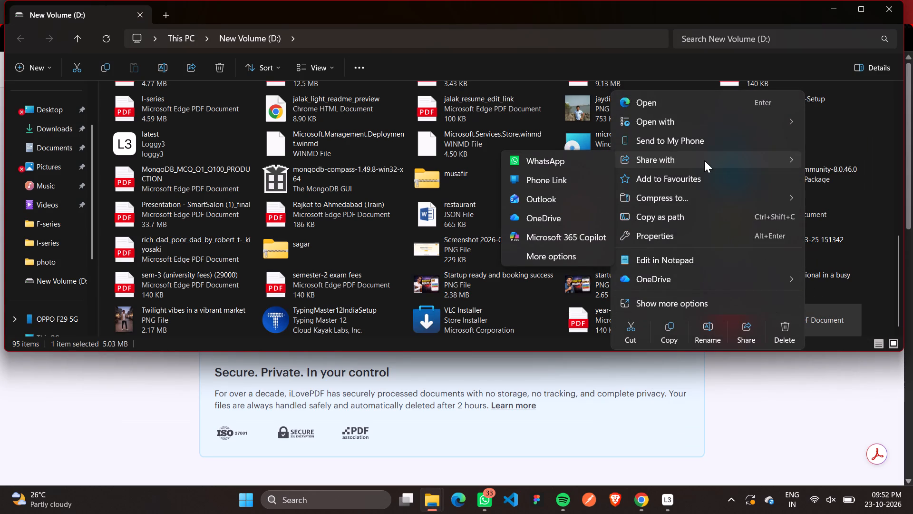
pyautogui.click(601, 160)
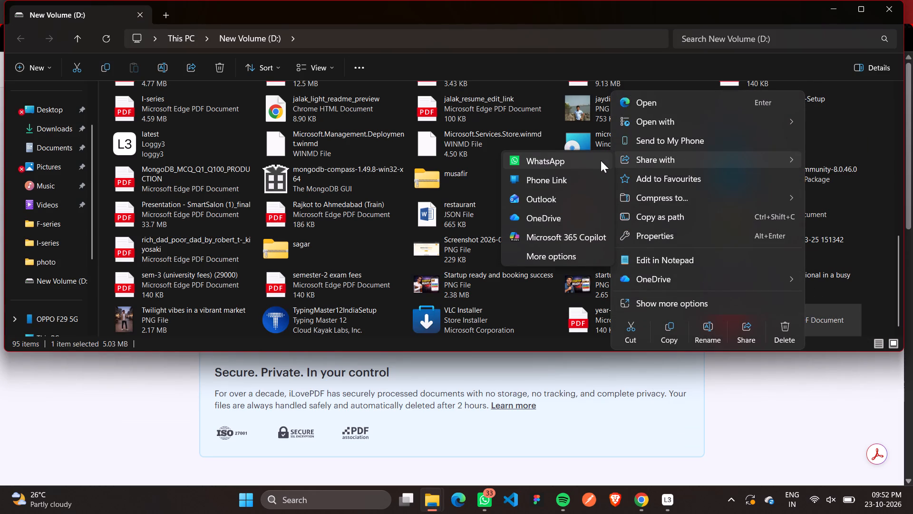
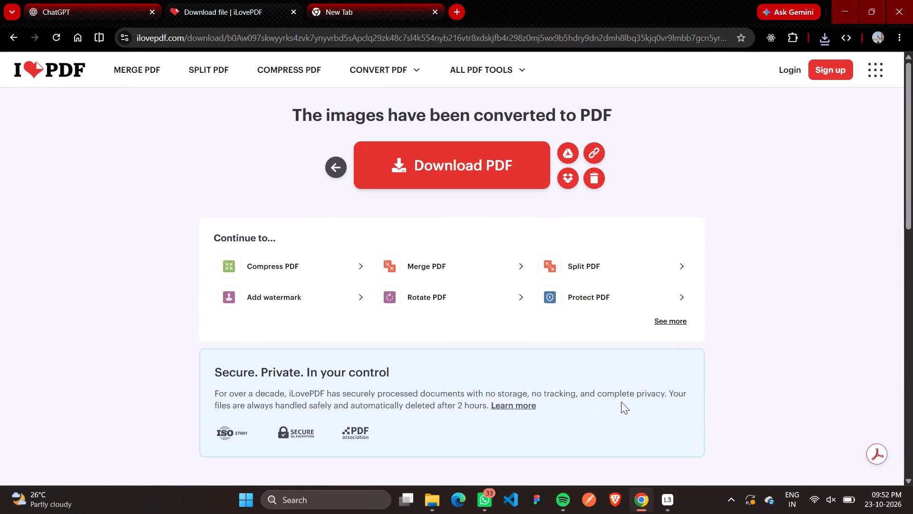
# Switch to the I-series folder in File Explorer and enlarge its thumbnails to examine the choli photos.
pyautogui.click(439, 498)
pyautogui.click(466, 452)
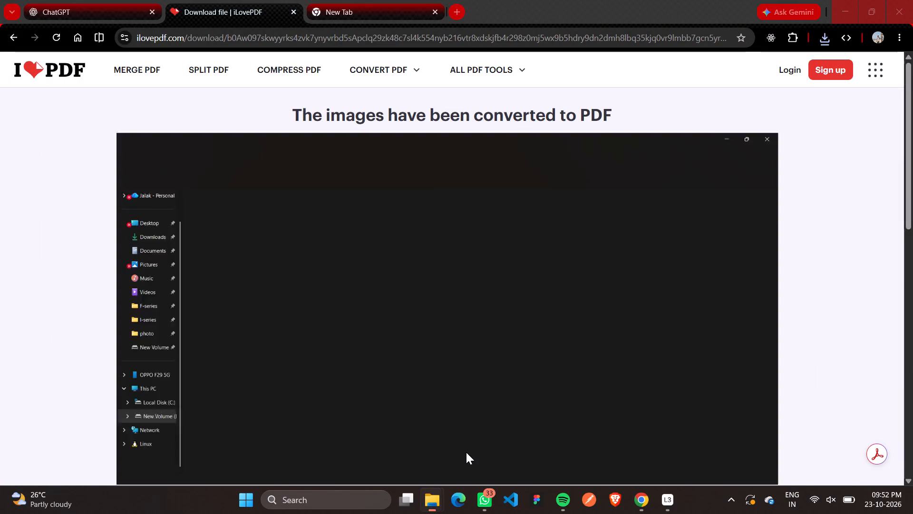
pyautogui.click(466, 448)
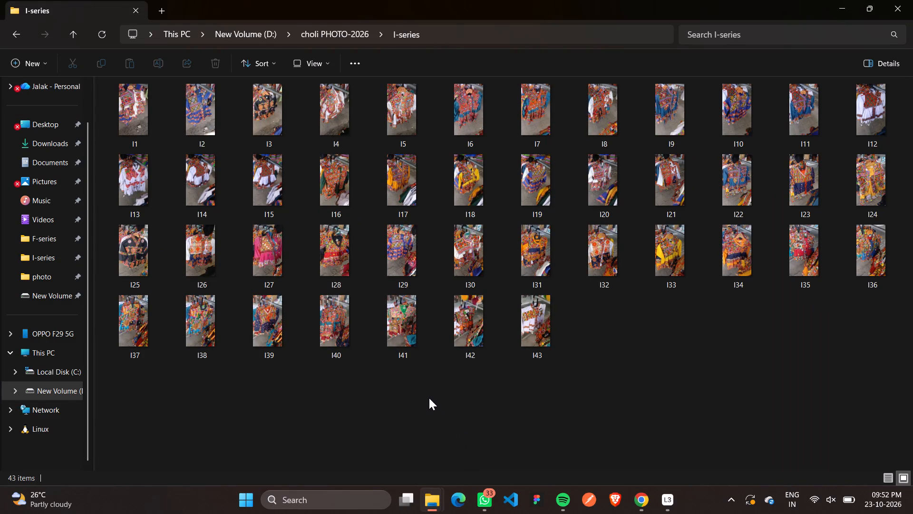
pyautogui.keyDown('ctrl'); pyautogui.scroll(3, 418, 382); pyautogui.keyUp('ctrl')
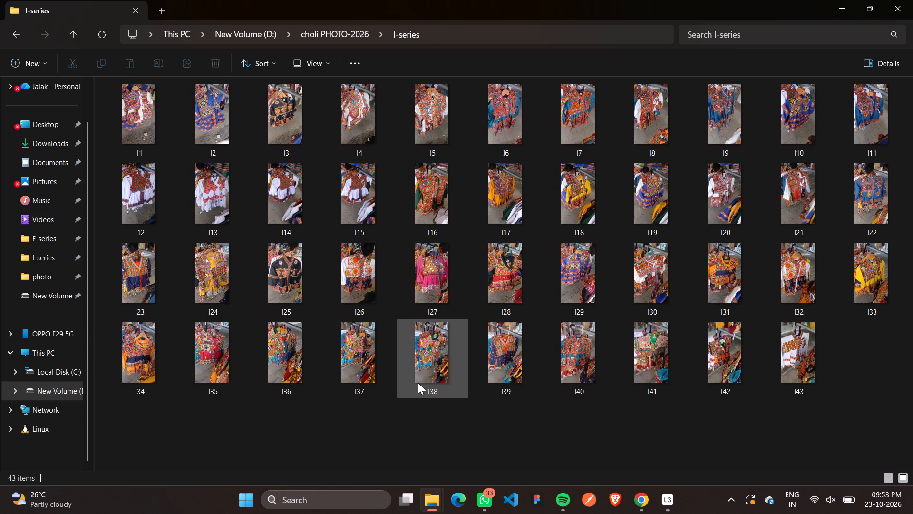
pyautogui.keyDown('ctrl'); pyautogui.scroll(6, 720, 432); pyautogui.keyUp('ctrl')
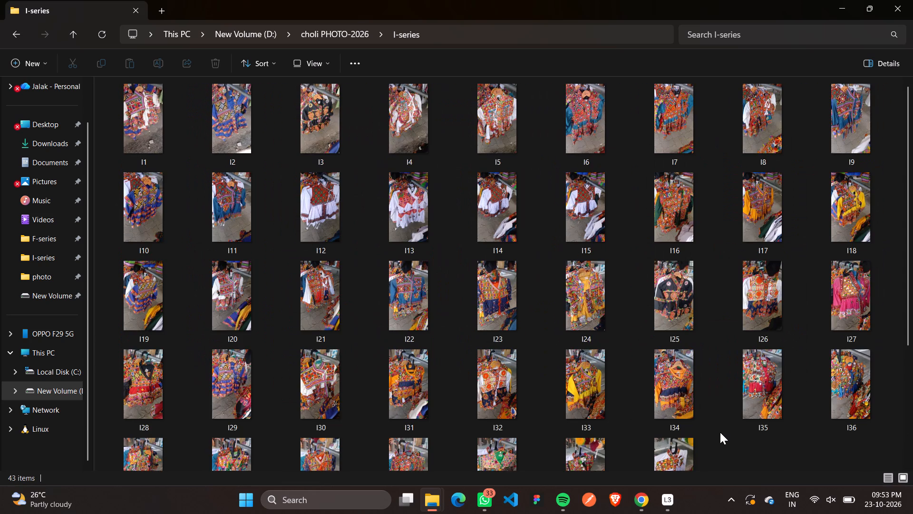
pyautogui.keyDown('ctrl'); pyautogui.scroll(11, 720, 432); pyautogui.keyUp('ctrl')
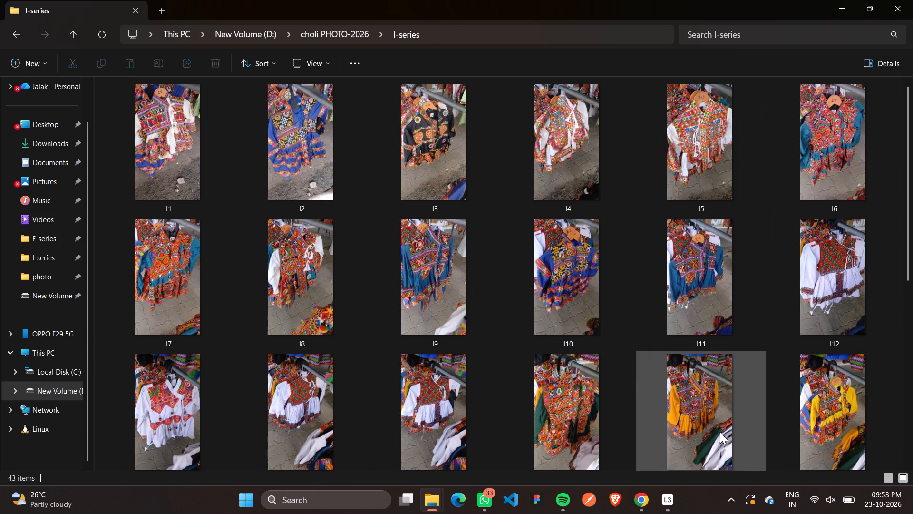
# Look through the I-series photos down to the last ones and shrink the thumbnails until I41, I42 and I43 share one row.
pyautogui.keyDown('ctrl'); pyautogui.scroll(5, 720, 432); pyautogui.keyUp('ctrl')
pyautogui.scroll(-10, 720, 432)
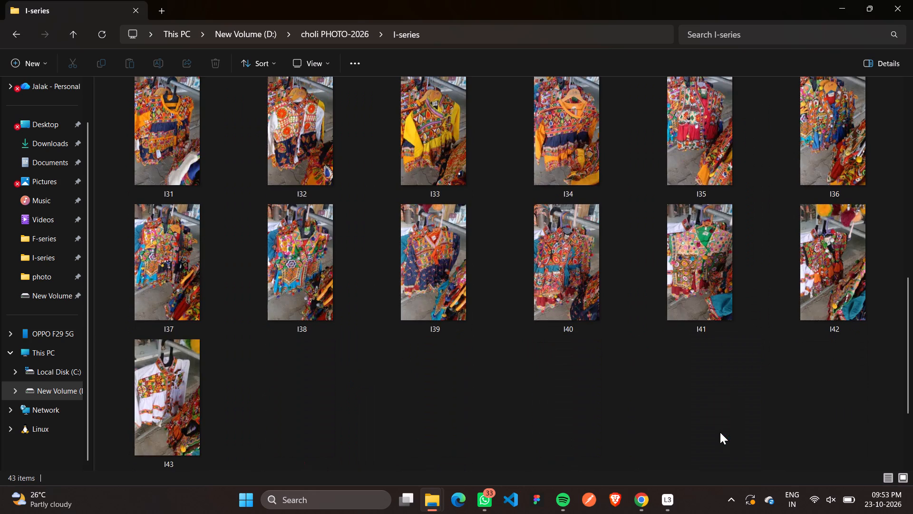
pyautogui.keyDown('ctrl'); pyautogui.scroll(5, 720, 432); pyautogui.keyUp('ctrl')
pyautogui.keyDown('ctrl'); pyautogui.scroll(-3, 720, 432); pyautogui.keyUp('ctrl')
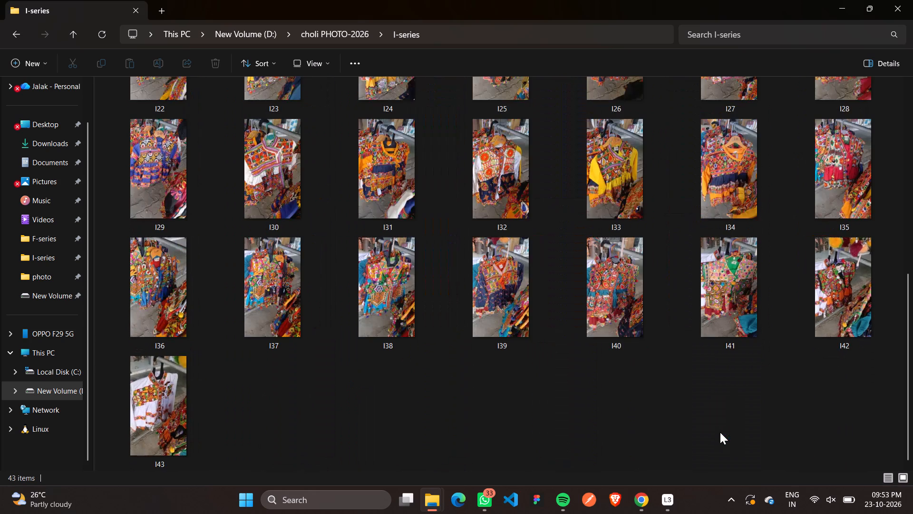
pyautogui.keyDown('ctrl'); pyautogui.scroll(-2, 720, 432); pyautogui.keyUp('ctrl')
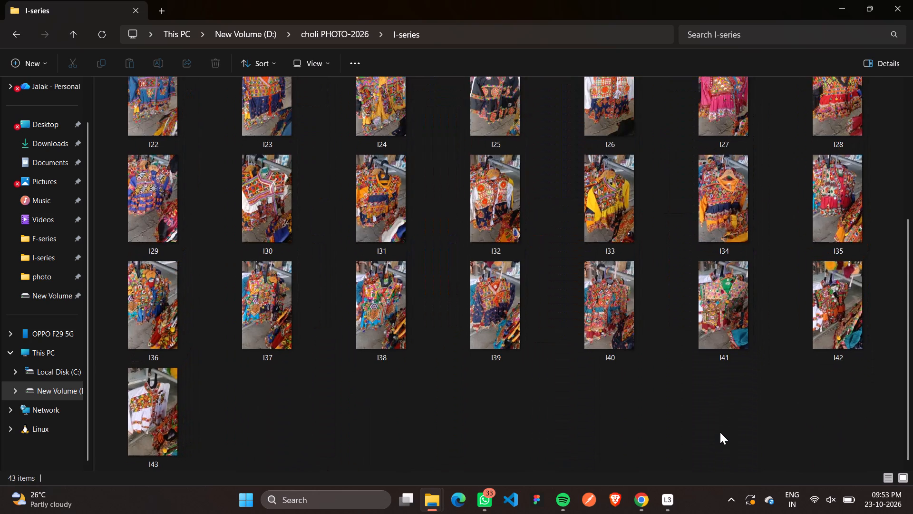
pyautogui.keyDown('ctrl'); pyautogui.scroll(-1, 720, 432); pyautogui.keyUp('ctrl')
pyautogui.keyDown('ctrl'); pyautogui.scroll(1, 720, 432); pyautogui.keyUp('ctrl')
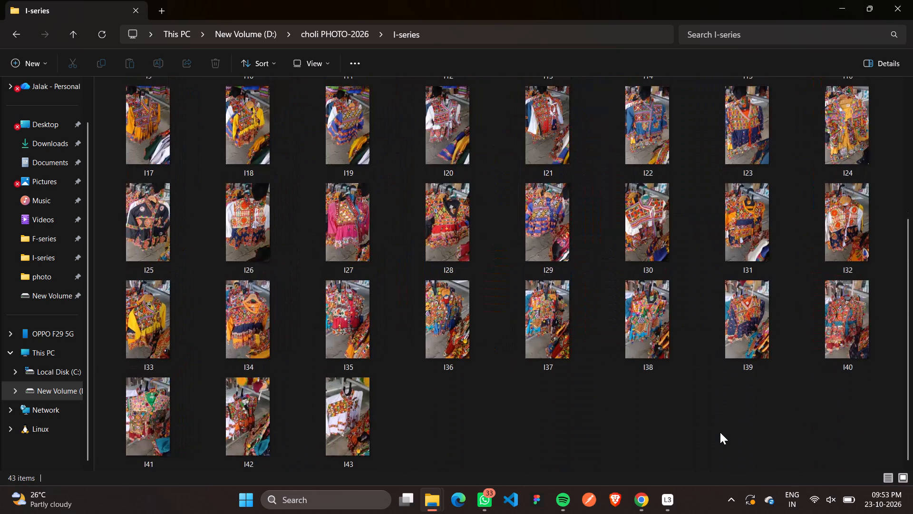